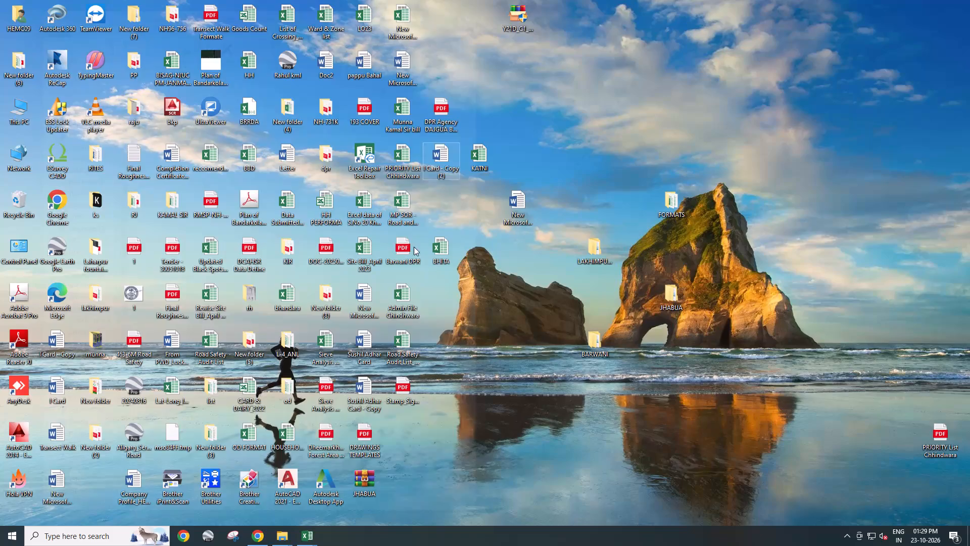
Bring up the PARASWADA & BIRSA NEW ROAD LIST workbook in Excel.
left_click(296, 534)
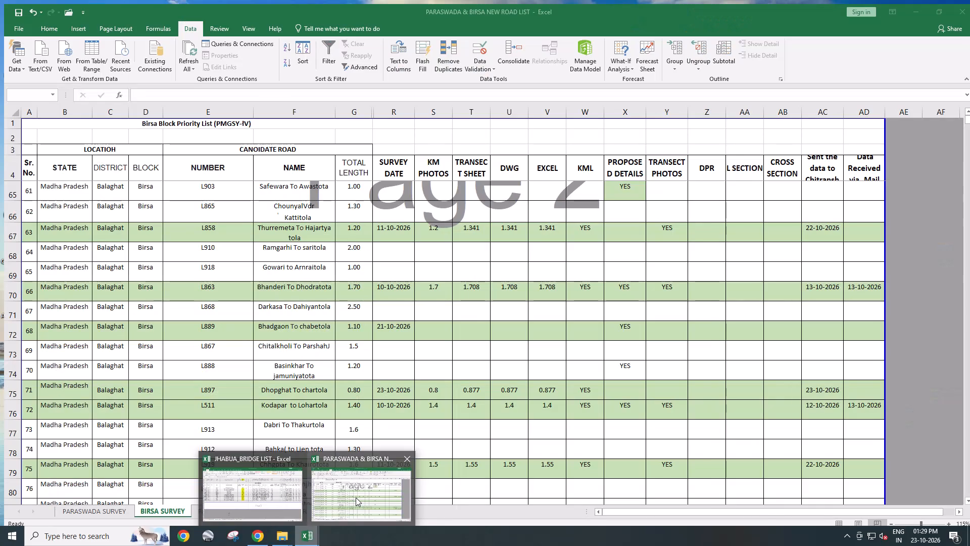
left_click(356, 497)
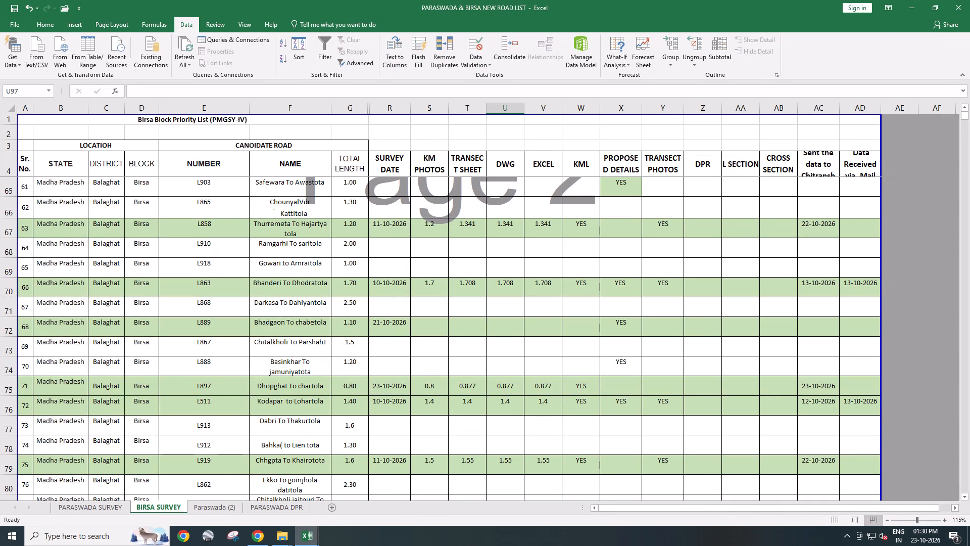
Switch to File Explorer and bring up the open BIRSA road data folder over the workbook.
left_click(278, 544)
left_click(189, 478)
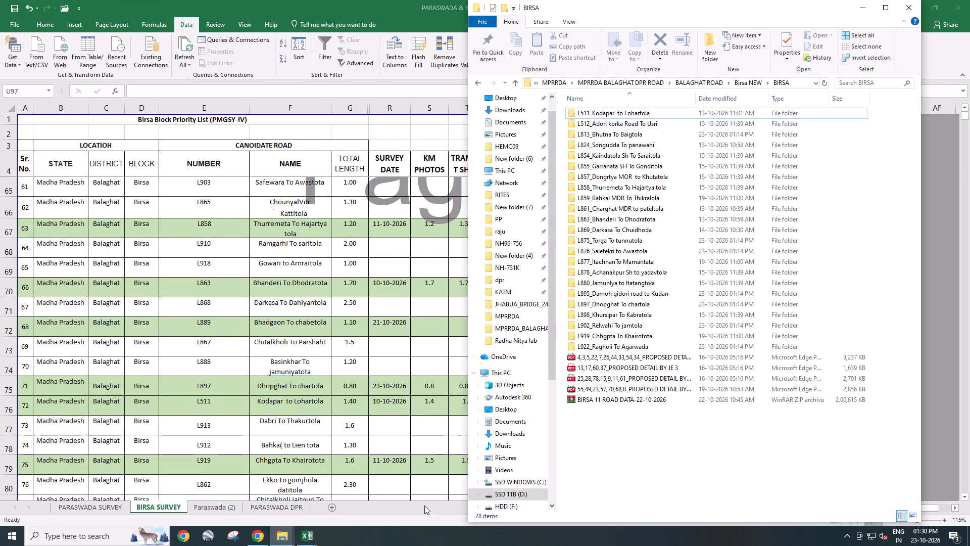
Close the duplicate Downloads folder window and bring the remaining Downloads window up beside the BIRSA folder.
left_click(281, 535)
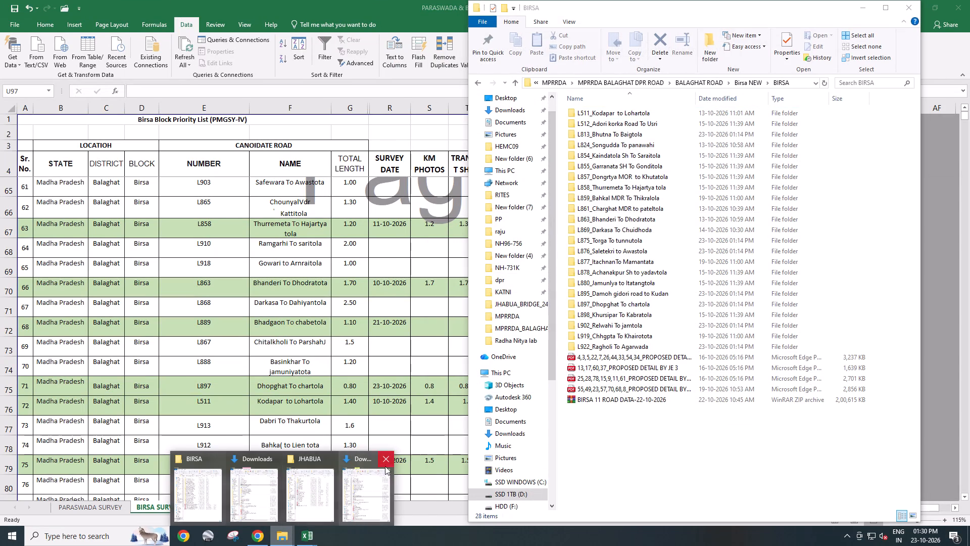
left_click(385, 465)
left_click(287, 481)
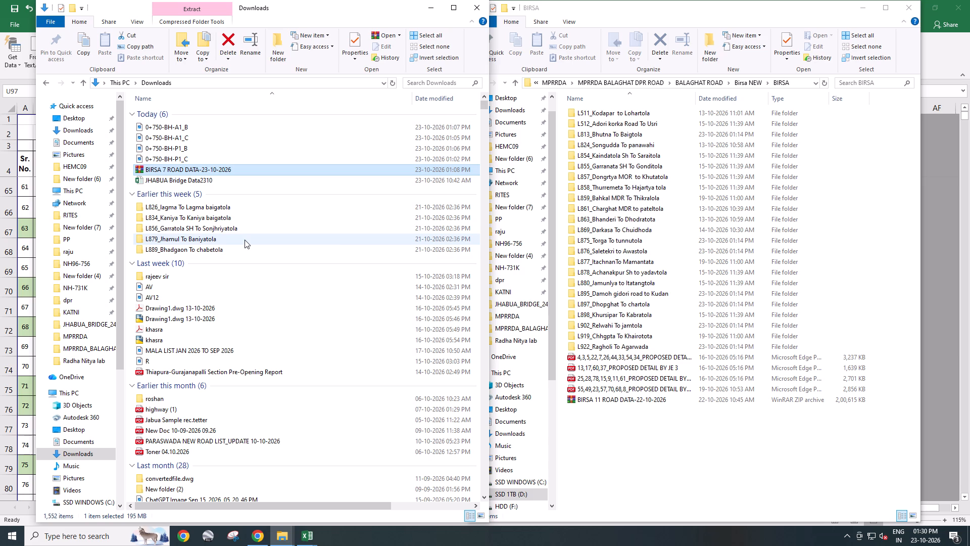
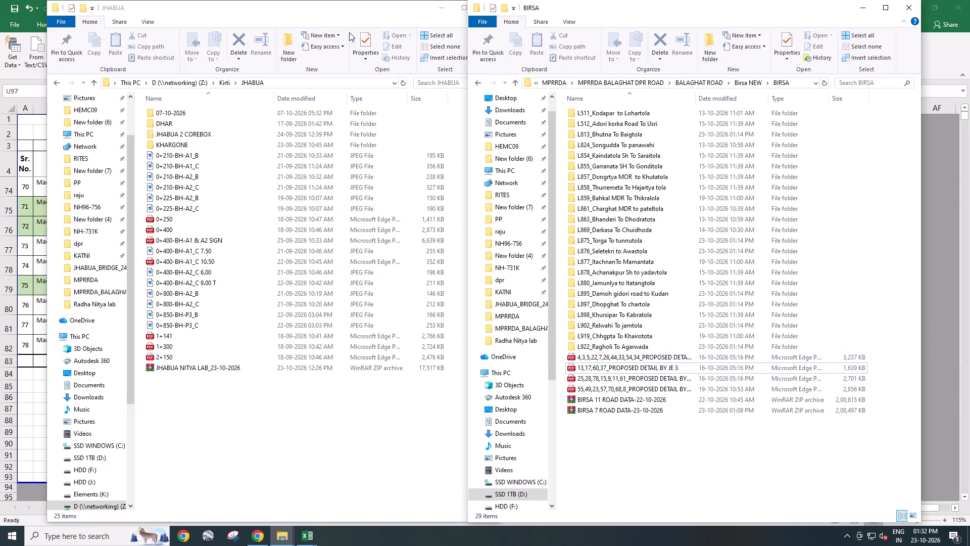
Switch to the PARASWADA & BIRSA NEW ROAD LIST workbook in Excel.
left_click(279, 540)
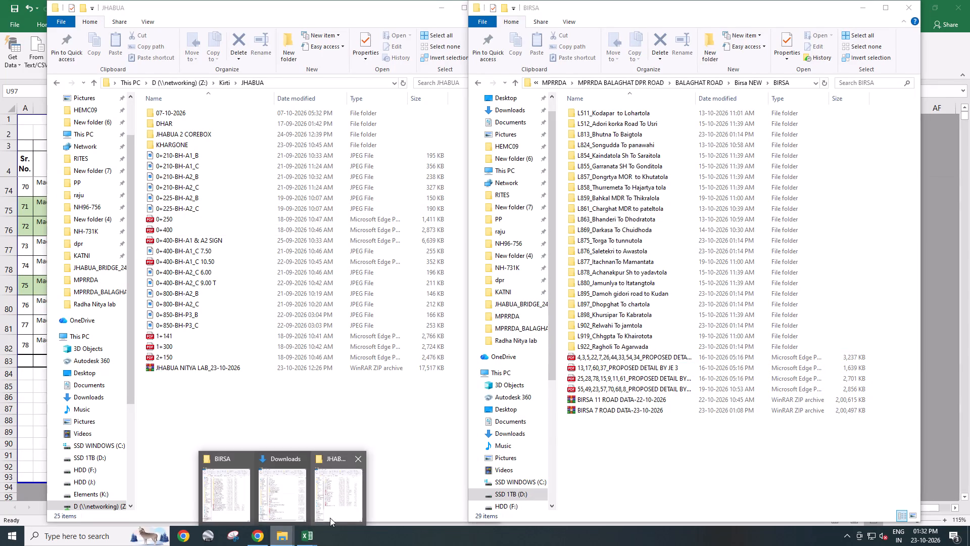
left_click(305, 538)
left_click(352, 502)
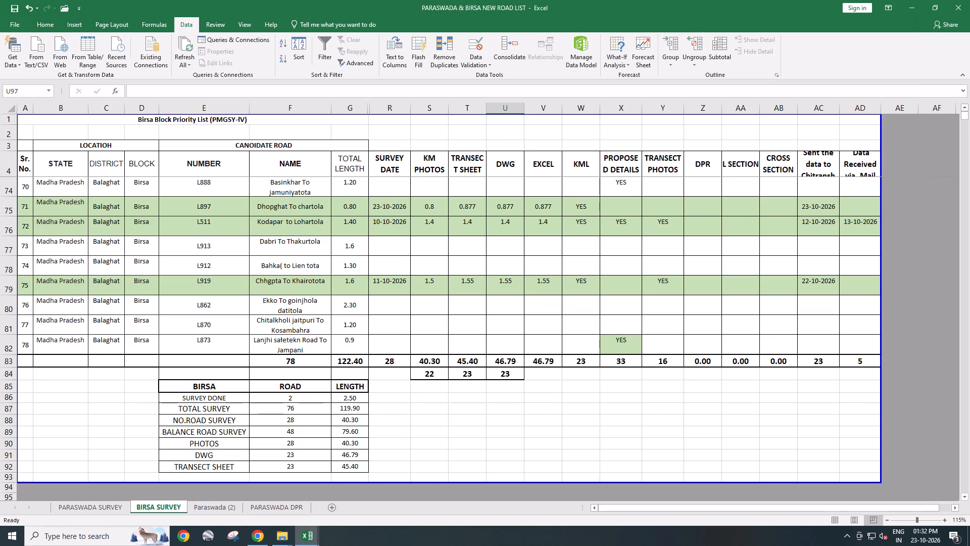
Add filters to header row 4 of the BIRSA SURVEY sheet and filter the NAME column by green cell colour.
left_click(768, 408)
scroll(656, 333, "up", 6)
left_click(0, 171)
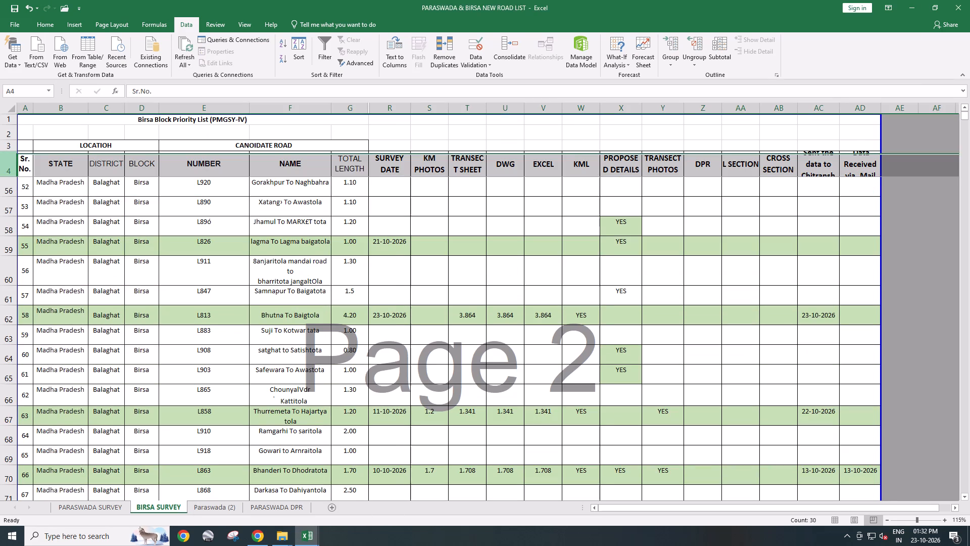
key("a")
key("t")
left_click(248, 264)
left_click(323, 171)
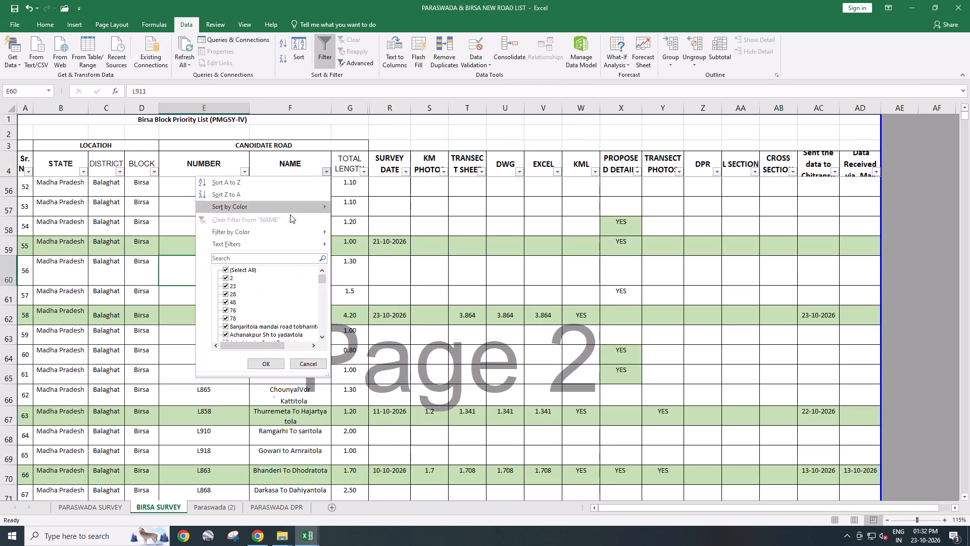
left_click(264, 235)
left_click(357, 254)
scroll(660, 299, "up", 8)
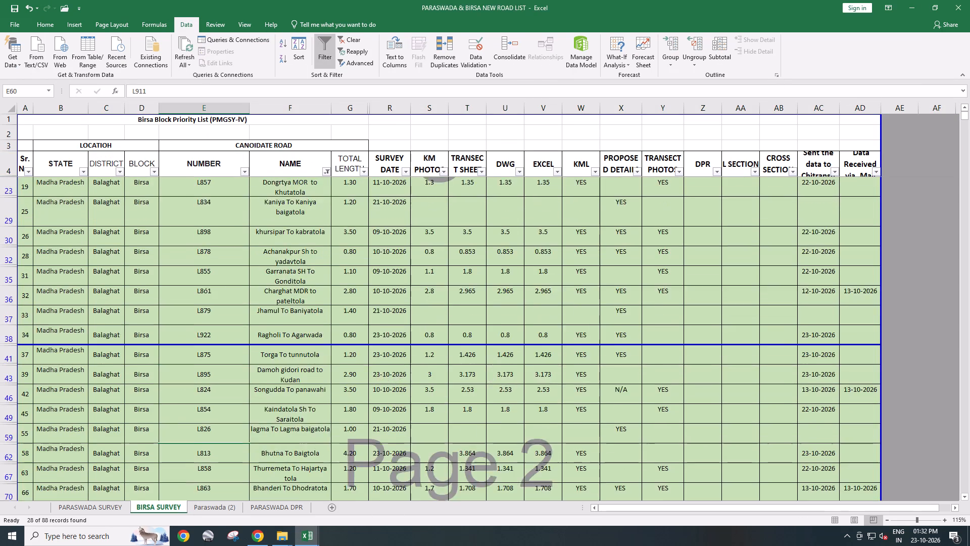
scroll(660, 299, "up", 8)
Filter the column for the date the data was sent to only its blank entries.
left_click(836, 173)
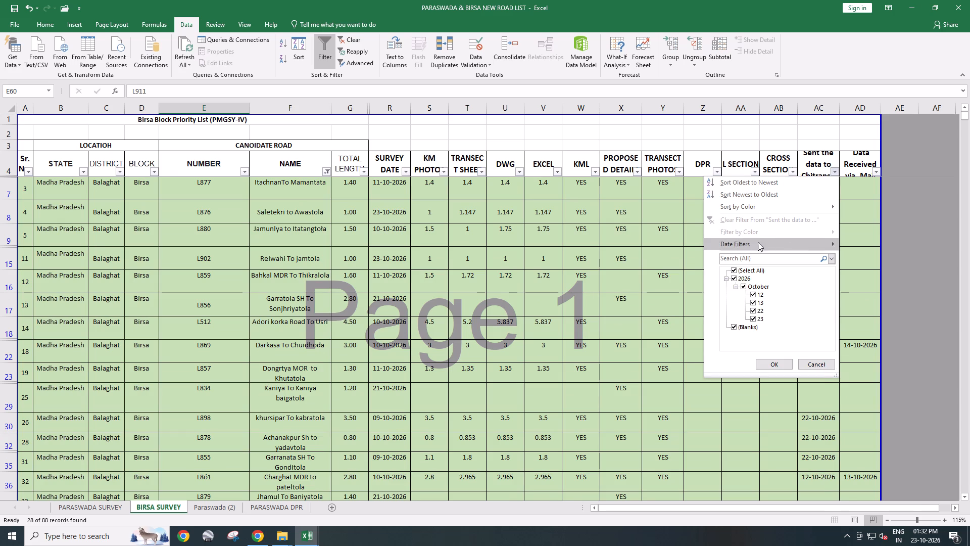
left_click(751, 269)
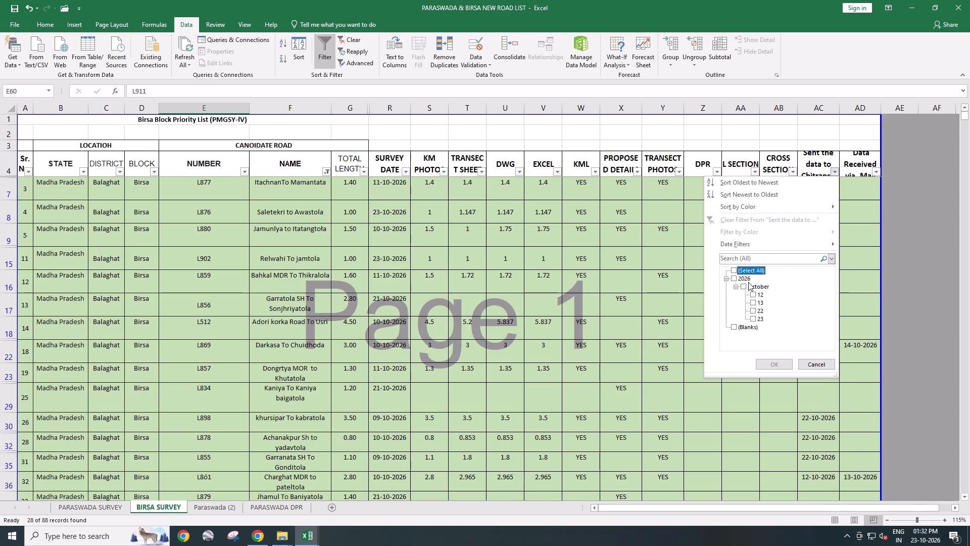
left_click(741, 328)
left_click(773, 362)
scroll(741, 304, "up", 8)
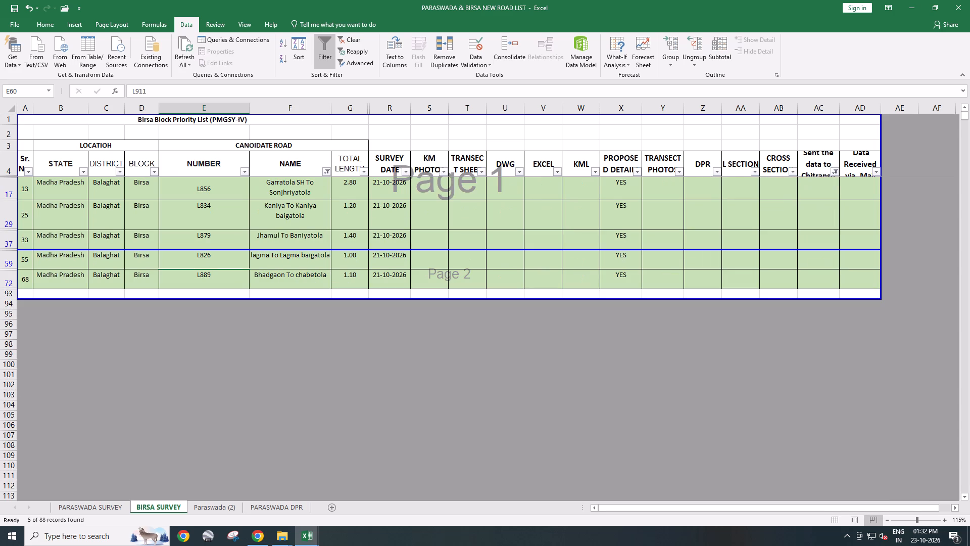
scroll(731, 294, "up", 7)
scroll(711, 232, "up", 1)
Select the filtered road numbers and compare them with the road folders in Downloads and BIRSA, returning to the workbook.
left_click_drag(205, 189, 223, 274)
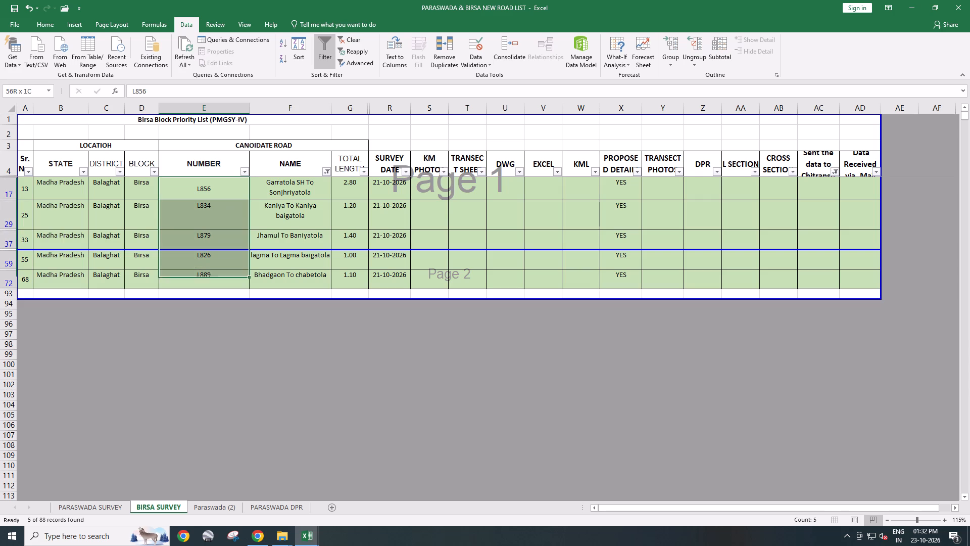
left_click_drag(223, 274, 224, 277)
key("alt+Tab")
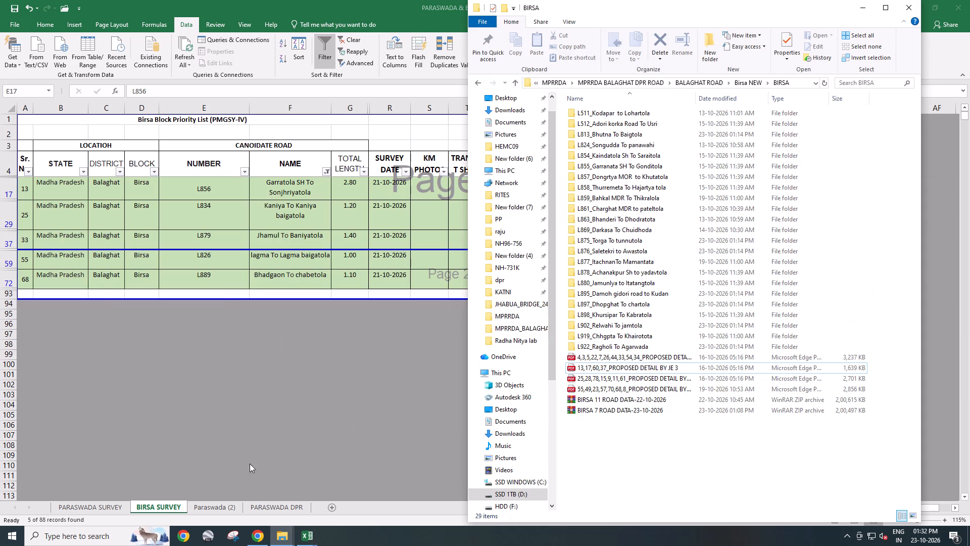
left_click(283, 535)
left_click(226, 498)
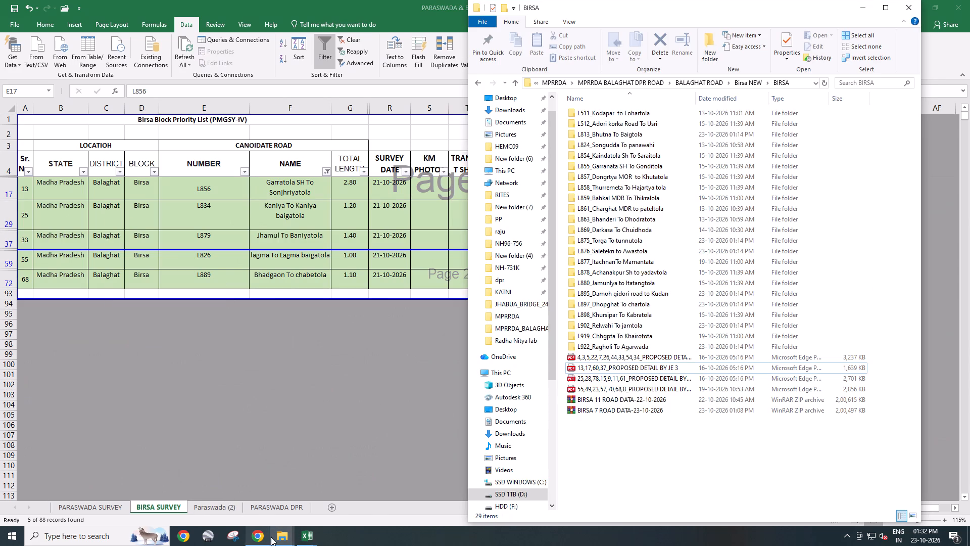
left_click(277, 540)
left_click(296, 499)
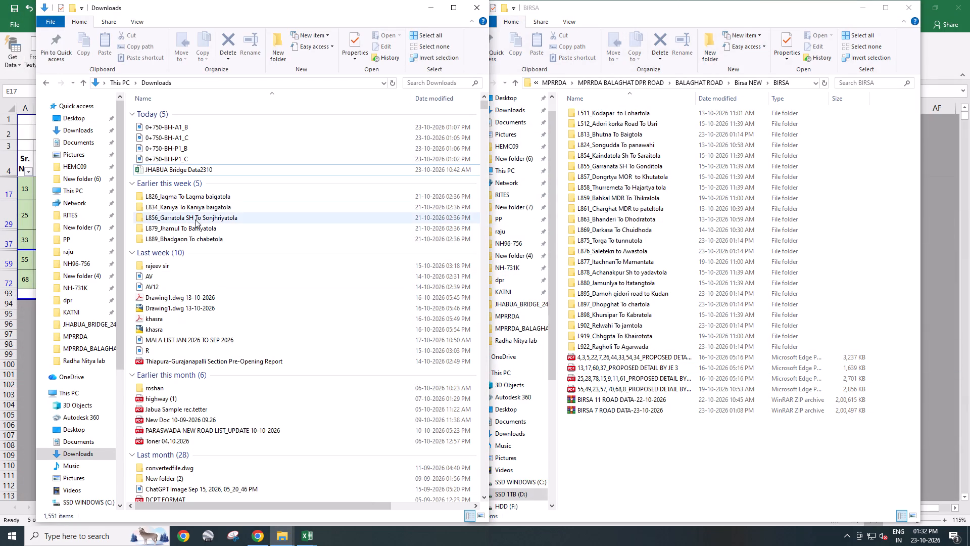
key("alt+Tab")
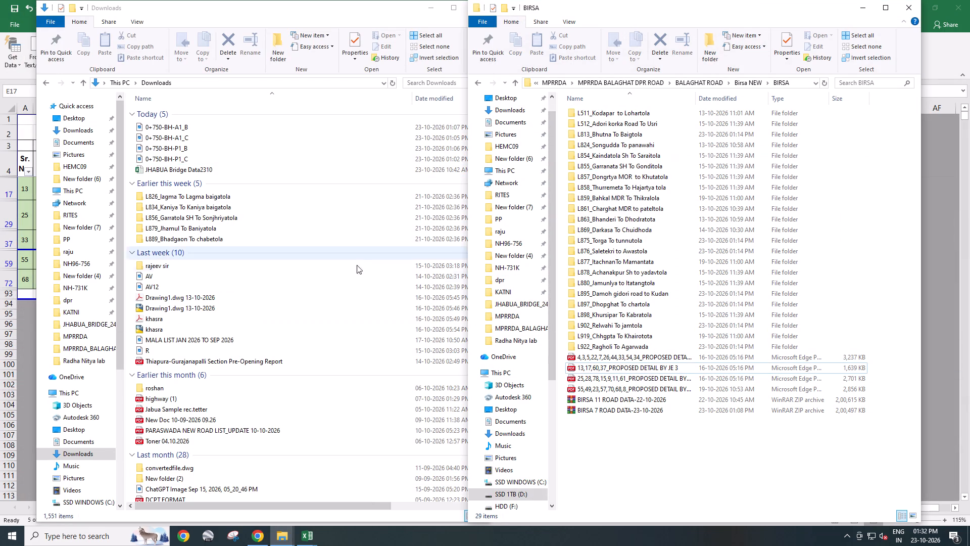
key("alt+Tab")
left_click(29, 269)
scroll(289, 252, "up", 2)
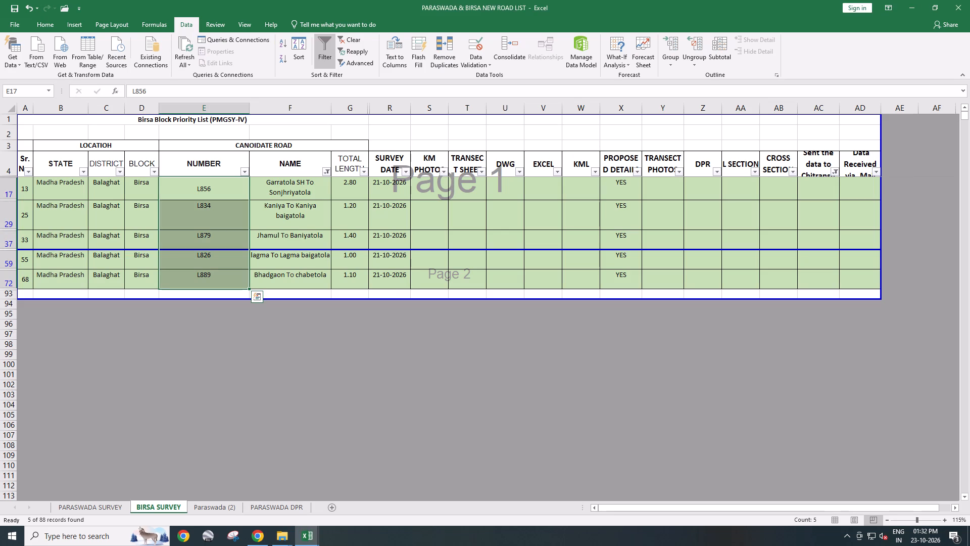
Remove the filters from the BIRSA SURVEY sheet so that the full road list shows.
left_click(536, 241)
scroll(430, 260, "up", 1)
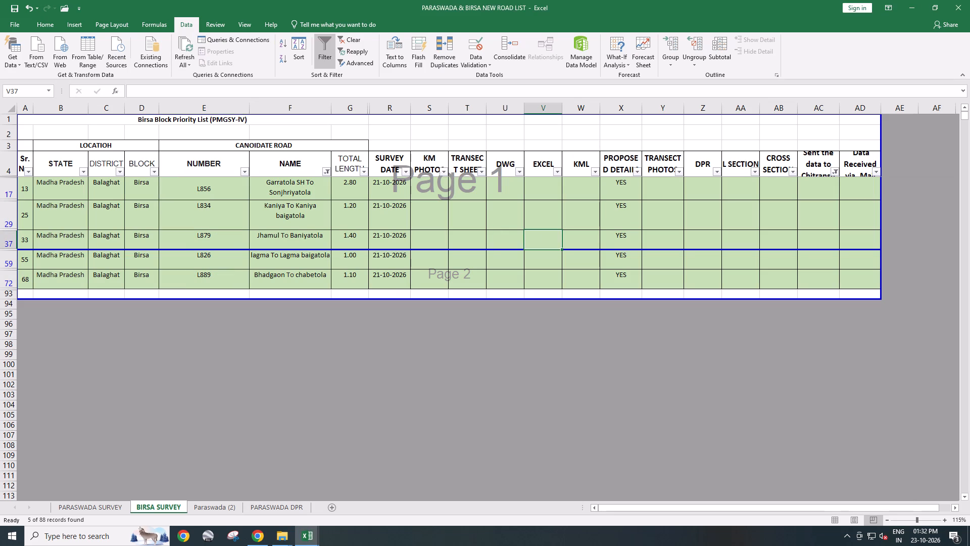
key("a")
key("t")
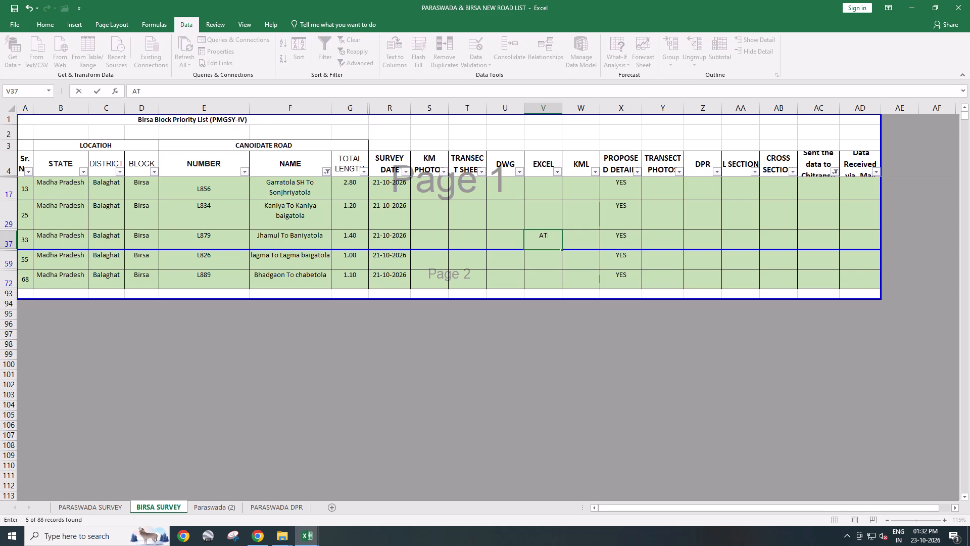
key("Escape")
key("Escape")
key("Escape")
key("Escape")
key("Escape")
type("AT")
scroll(567, 292, "up", 3)
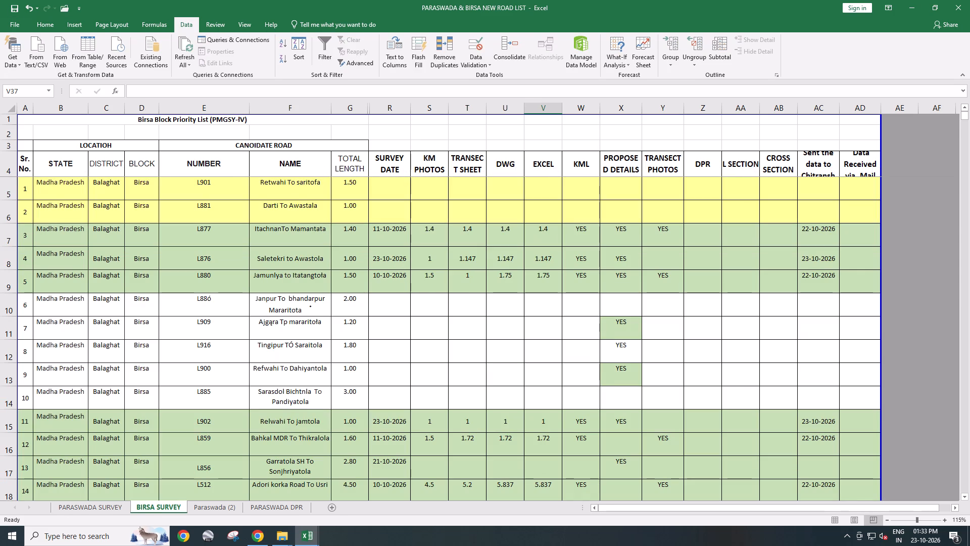
Add filters to header row 4 again and filter the NAME column by green cell colour.
scroll(758, 323, "down", 5)
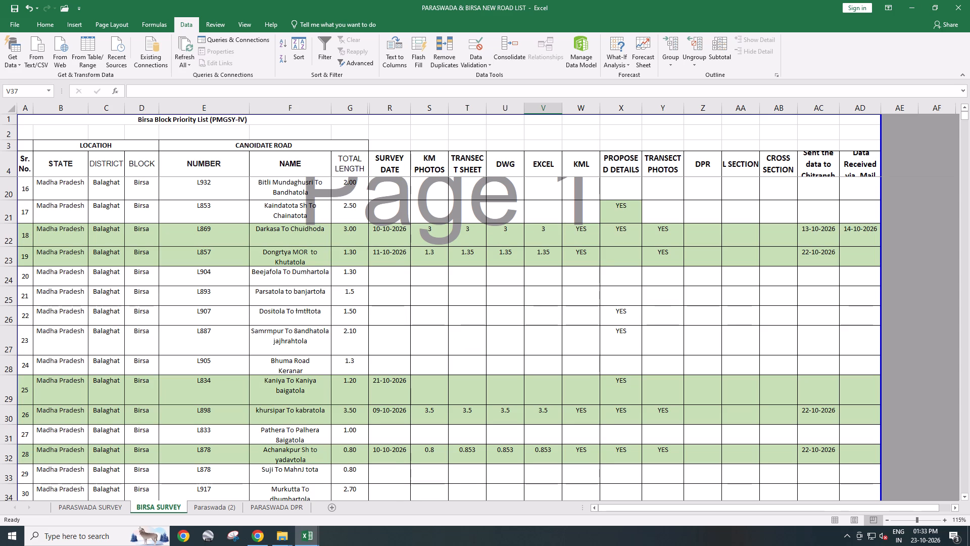
left_click(7, 169)
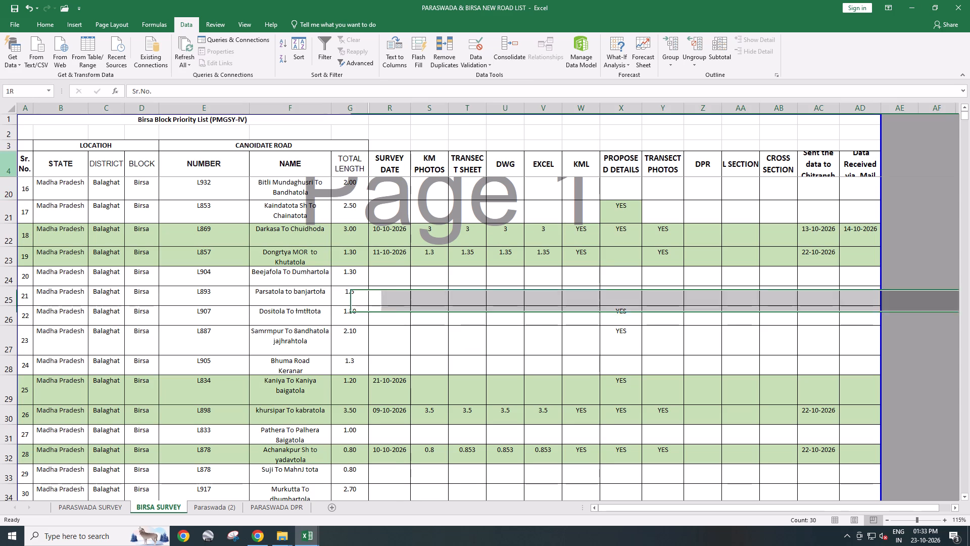
key("a")
key("t")
left_click(312, 260)
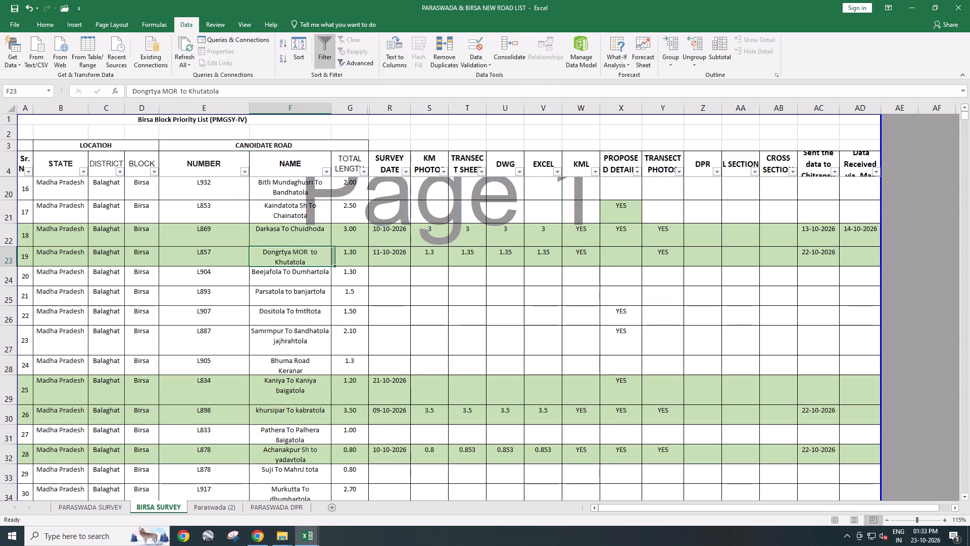
left_click(327, 172)
left_click(267, 235)
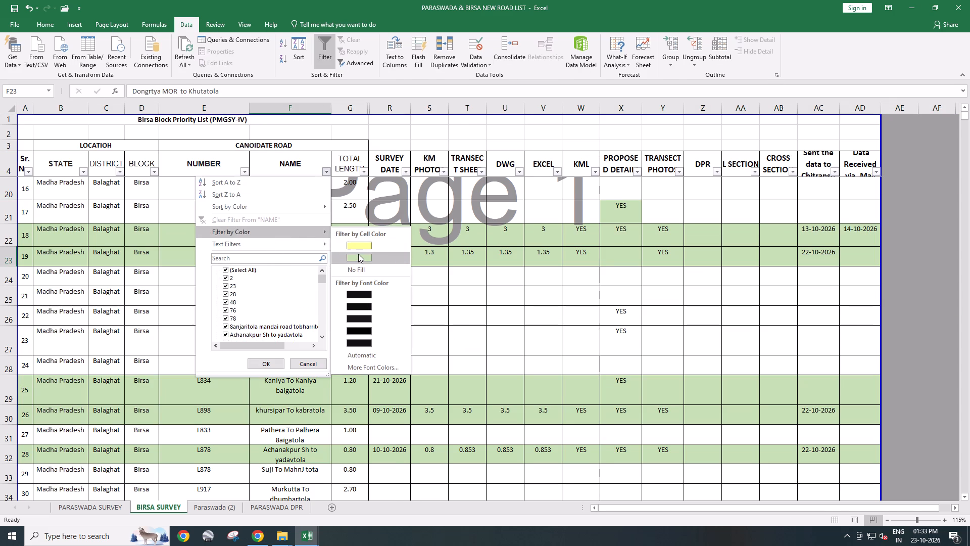
left_click(359, 255)
Select the KM PHOTOS values of all the green rows, from road L877 to road L919, to check their total.
scroll(462, 350, "down", 9)
scroll(463, 351, "up", 7)
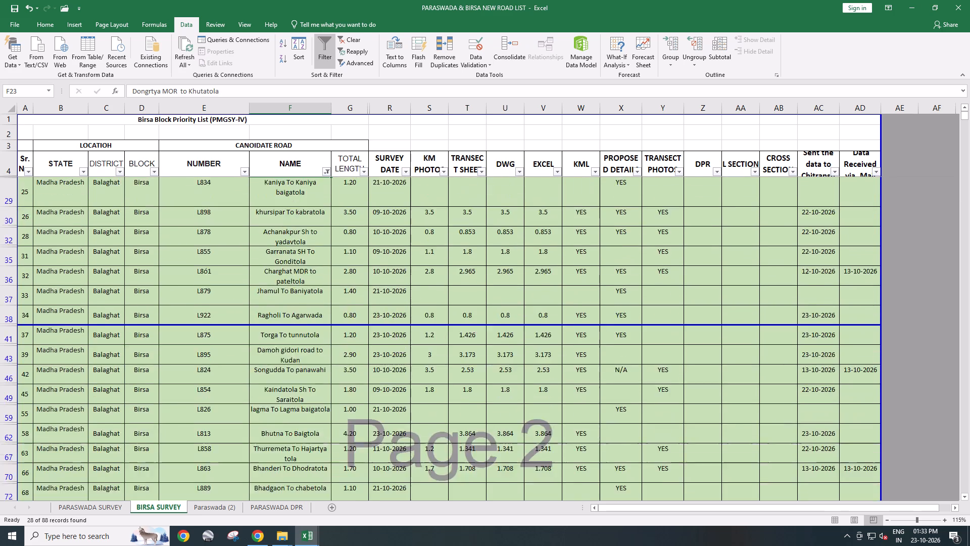
scroll(463, 351, "up", 13)
scroll(453, 340, "down", 1)
scroll(453, 340, "up", 1)
scroll(423, 303, "up", 6)
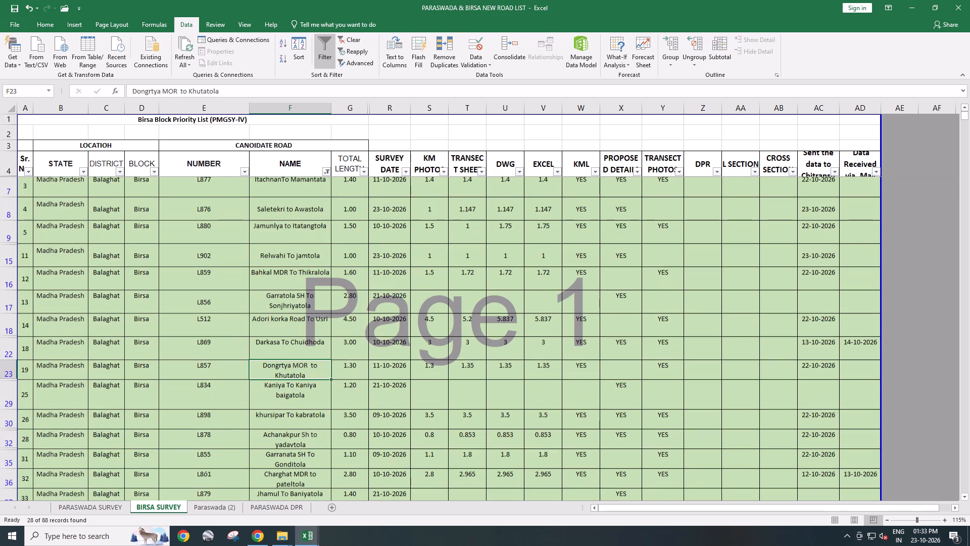
scroll(423, 303, "up", 4)
left_click_drag(427, 184, 437, 545)
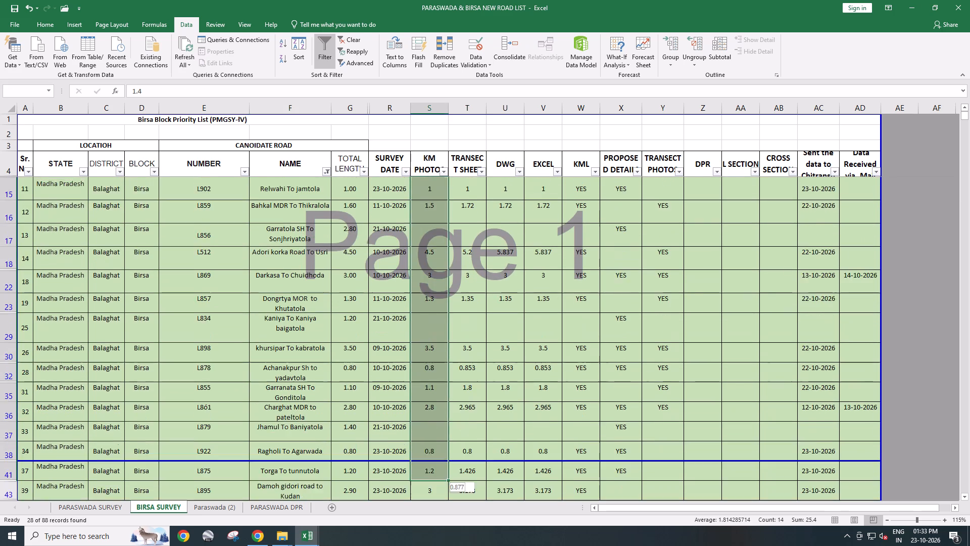
left_click_drag(437, 545, 430, 432)
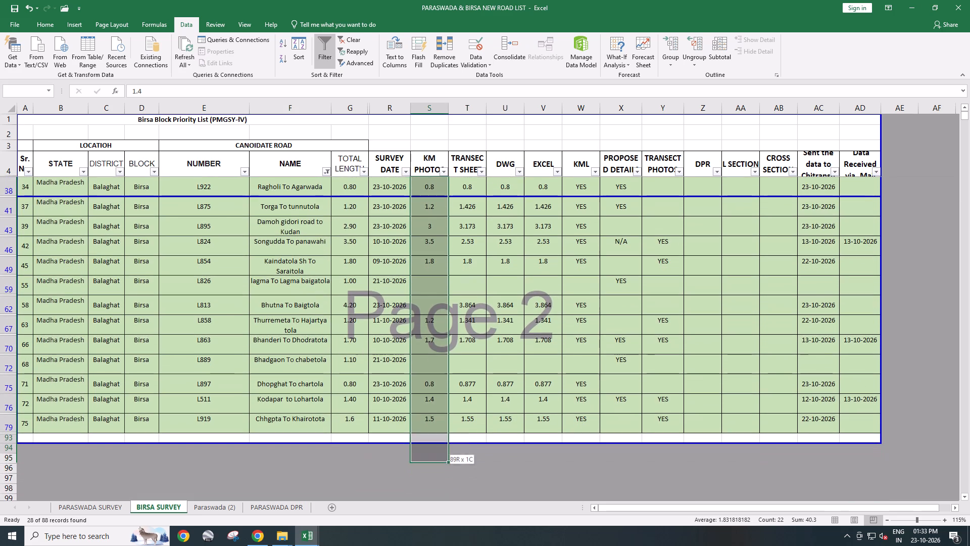
left_click_drag(430, 432, 430, 421)
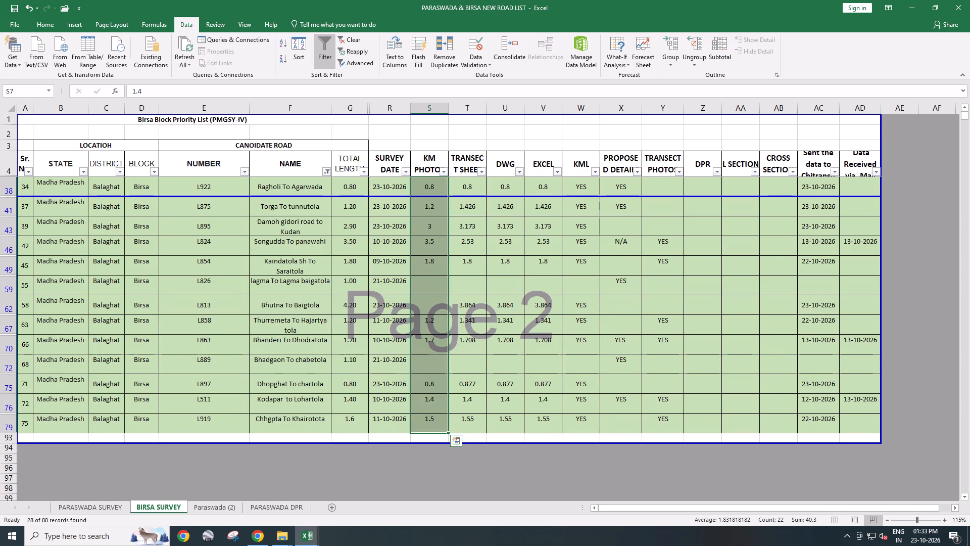
scroll(453, 426, "up", 2)
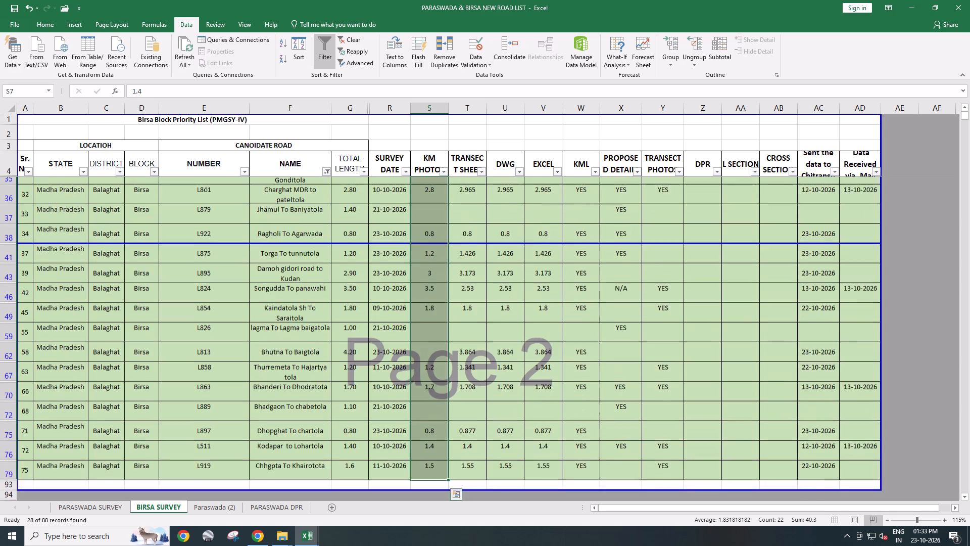
Remove the filters and return to the top of the full road list.
key("a")
key("t")
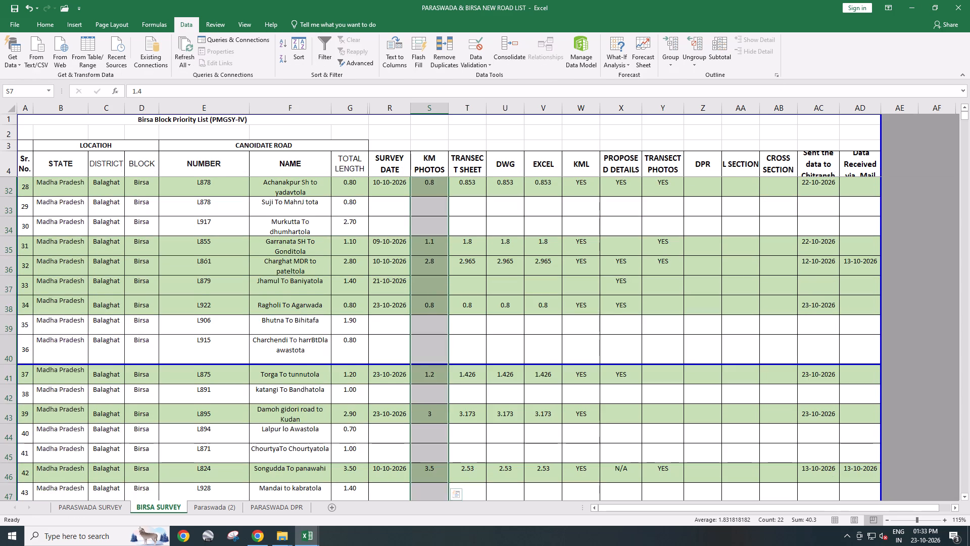
scroll(468, 395, "up", 16)
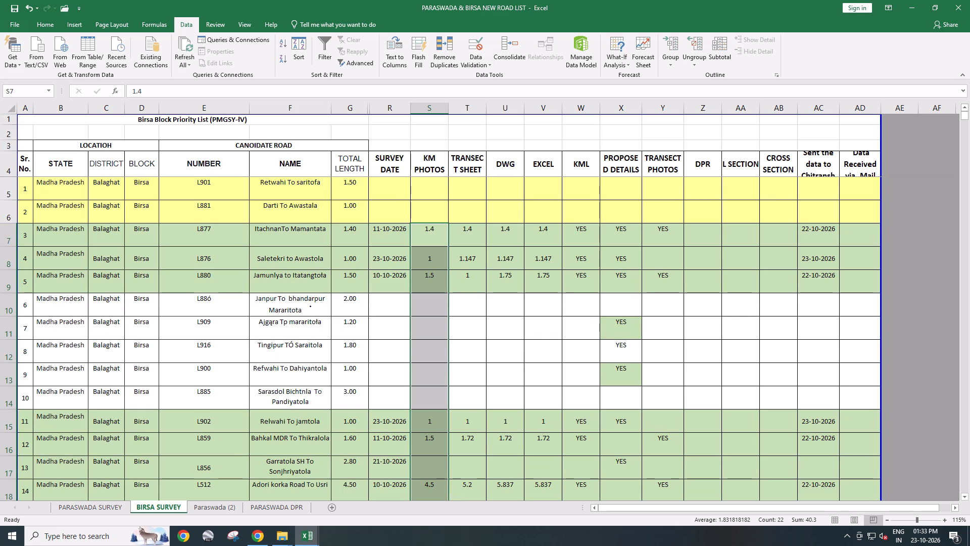
Turn filters on for header row 4 of the BIRSA SURVEY sheet.
left_click(12, 171)
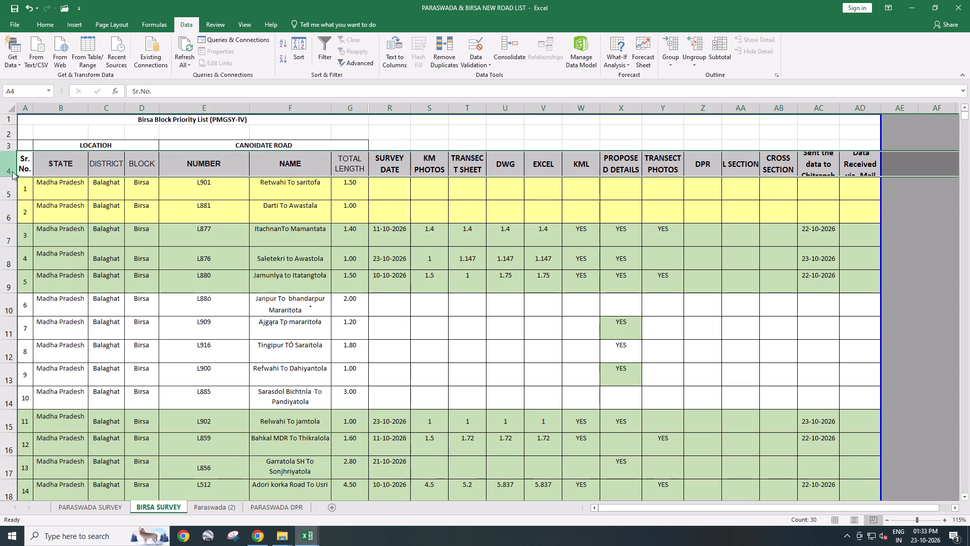
type("AT")
left_click(110, 243)
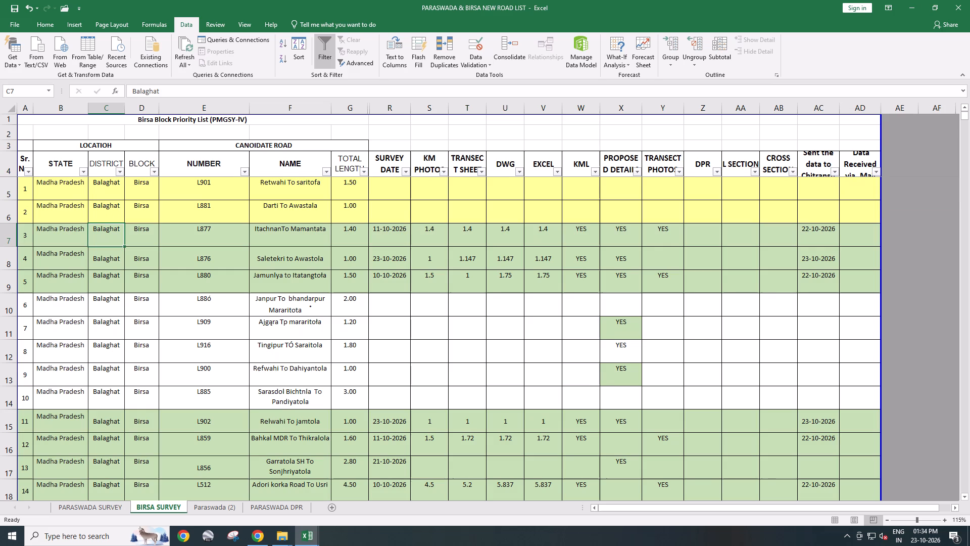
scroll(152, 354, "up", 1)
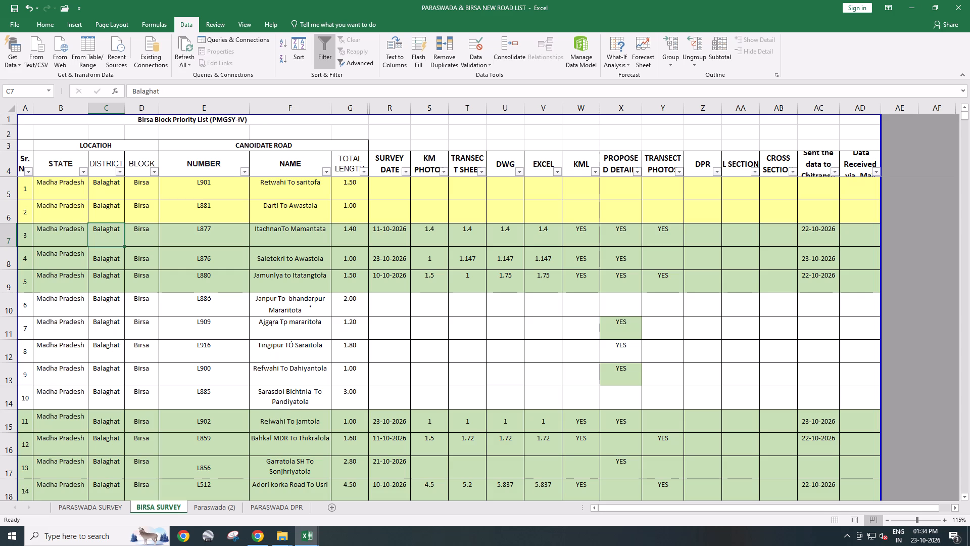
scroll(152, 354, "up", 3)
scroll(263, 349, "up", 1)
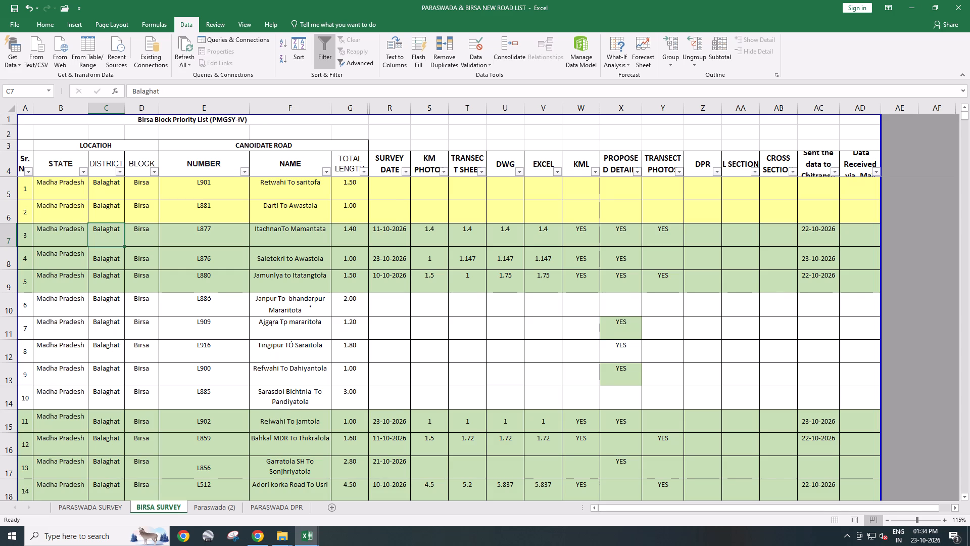
Filter the NUMBER column of the BIRSA SURVEY sheet by green cell colour.
left_click(242, 175)
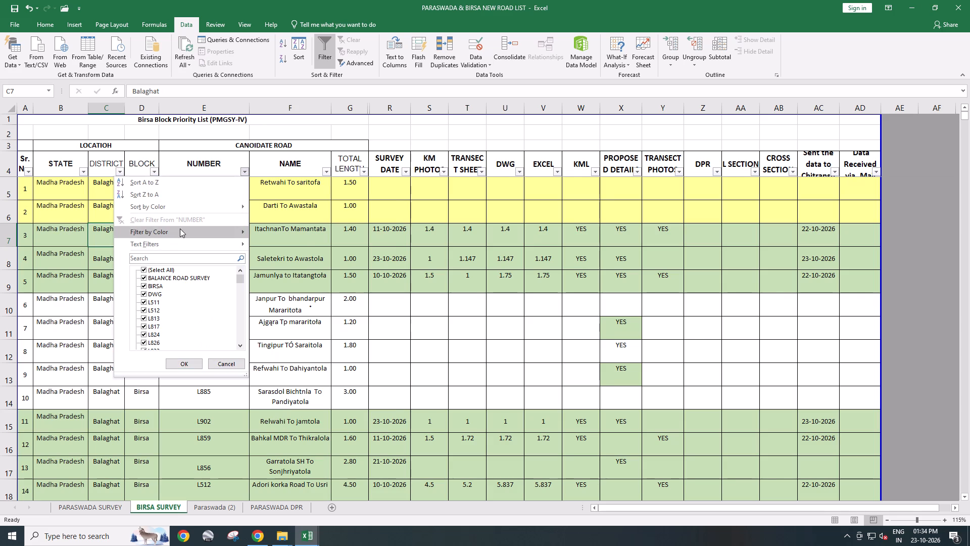
left_click(180, 227)
left_click(277, 254)
scroll(291, 350, "up", 3)
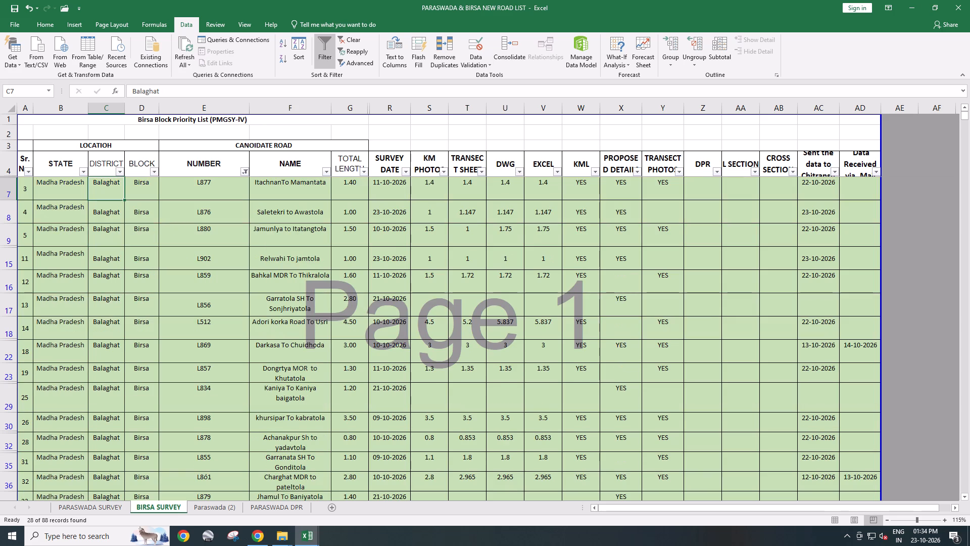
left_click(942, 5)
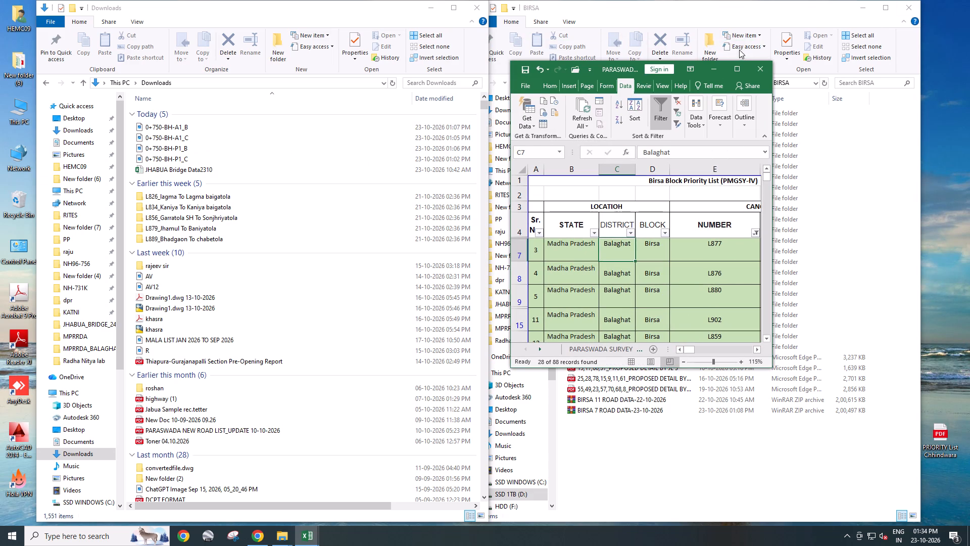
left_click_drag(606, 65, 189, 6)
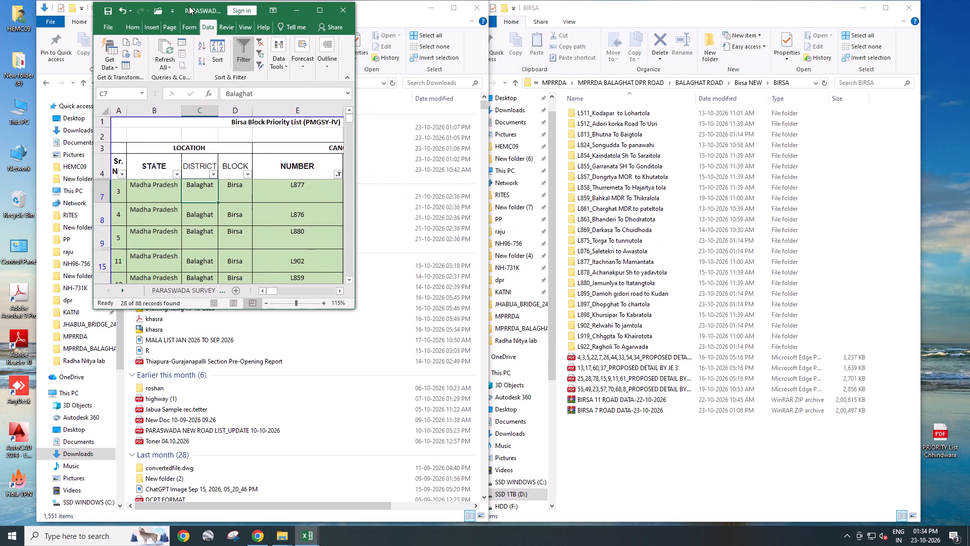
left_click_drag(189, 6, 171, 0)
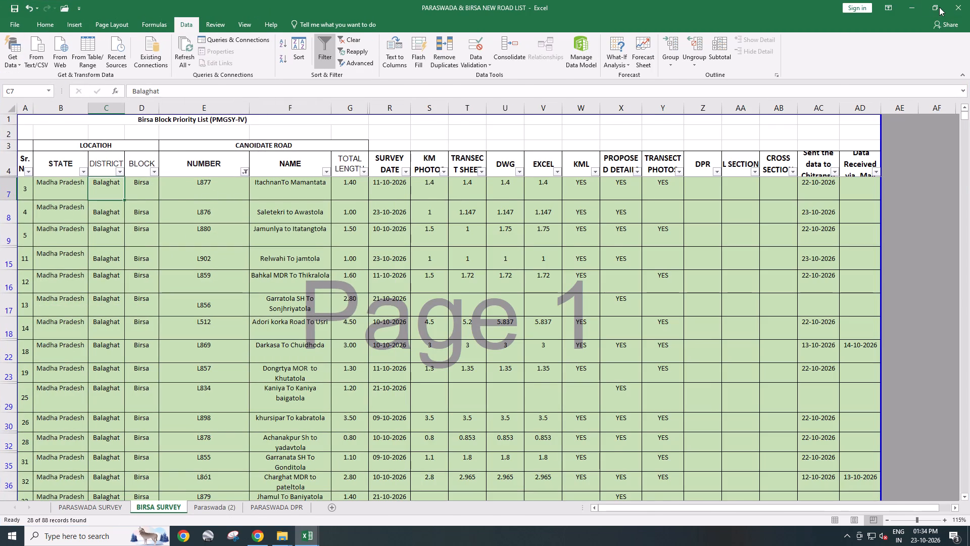
Shrink the workbook window and place it over the Downloads window, nearly full height, so the BIRSA folder stays visible beside it.
left_click(939, 7)
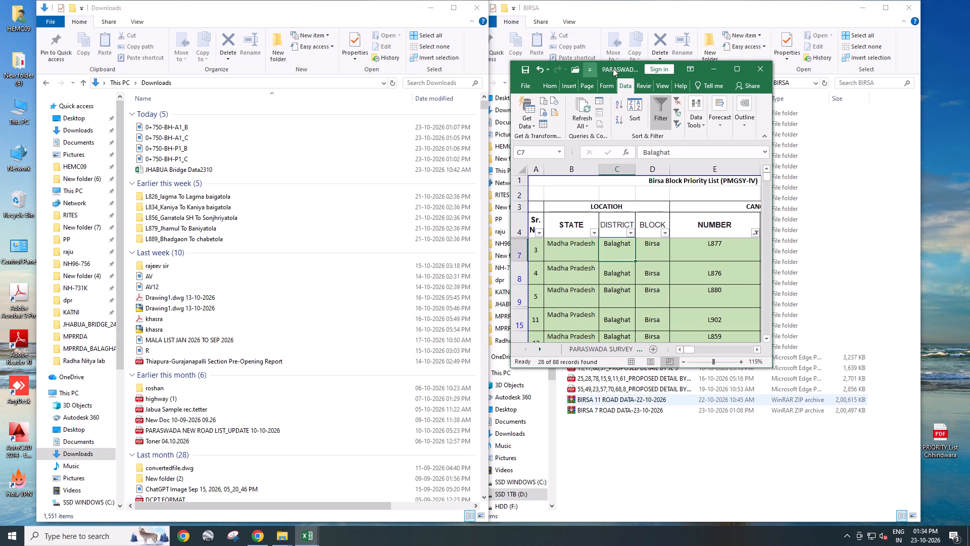
left_click_drag(615, 63, 150, 20)
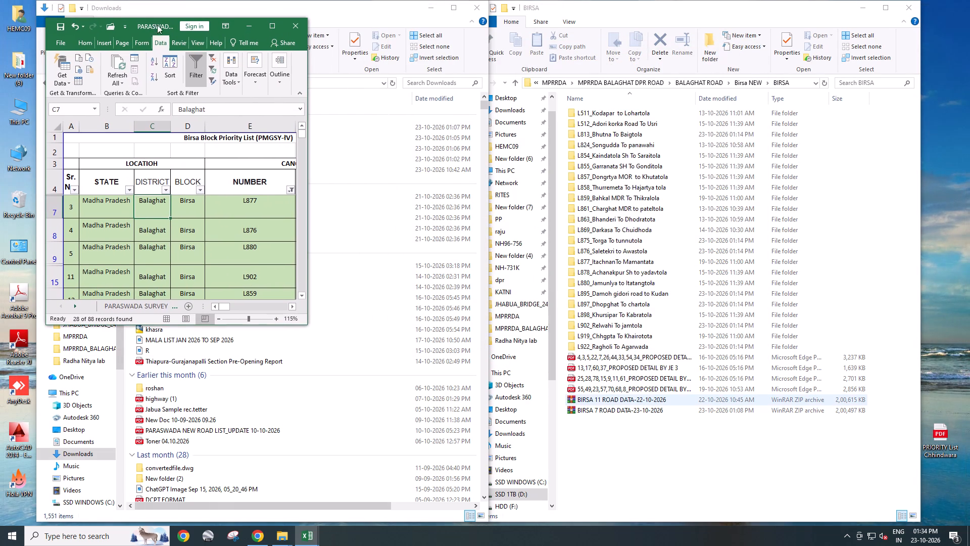
left_click_drag(308, 328, 472, 525)
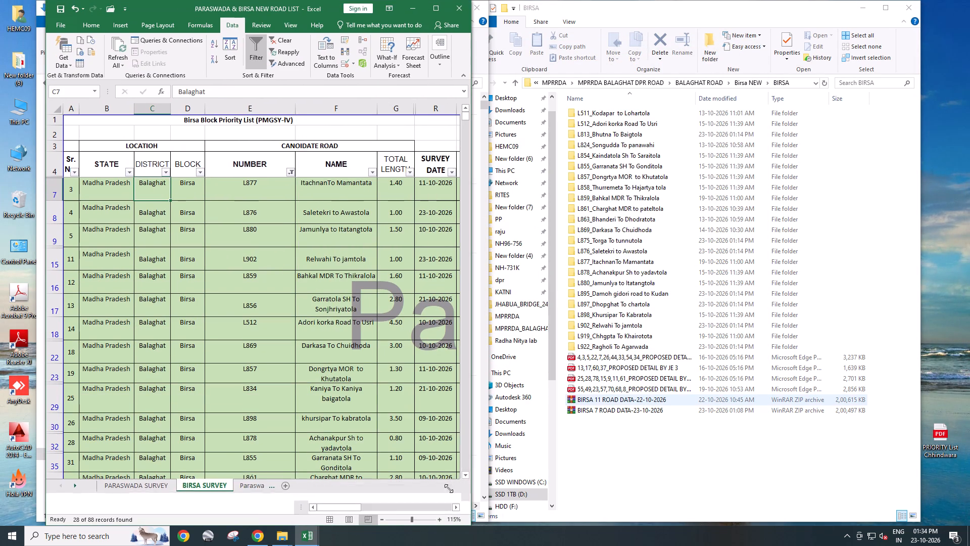
In the NUMBER column's filter values, tick roads L511, L512, L813 and L824 to match the BIRSA folder.
scroll(297, 258, "up", 8)
scroll(279, 221, "down", 9)
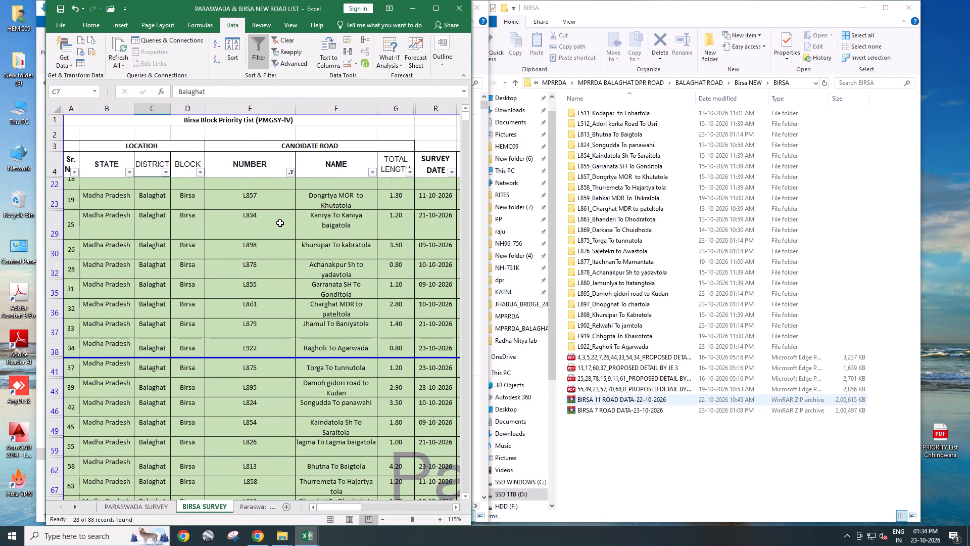
scroll(280, 223, "down", 2)
scroll(280, 223, "up", 11)
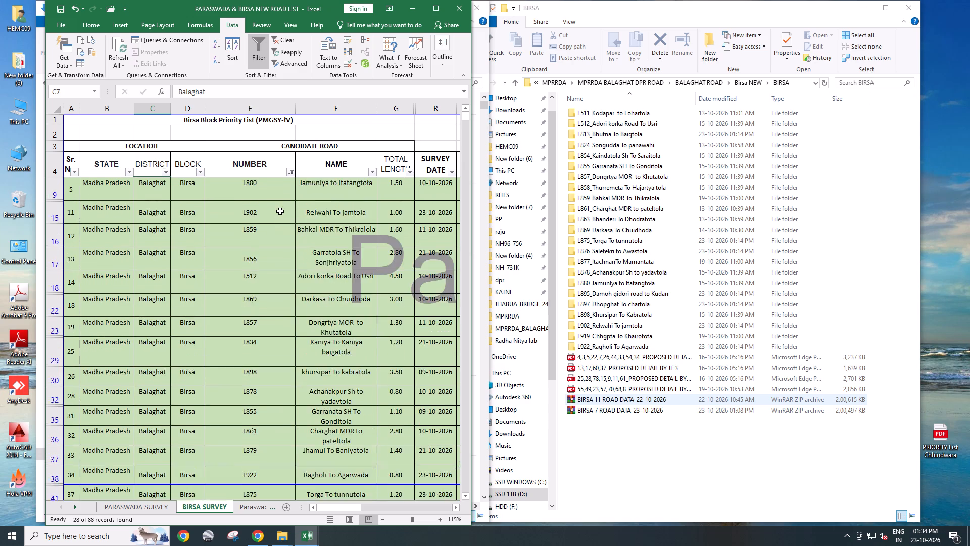
scroll(280, 211, "up", 6)
left_click(287, 175)
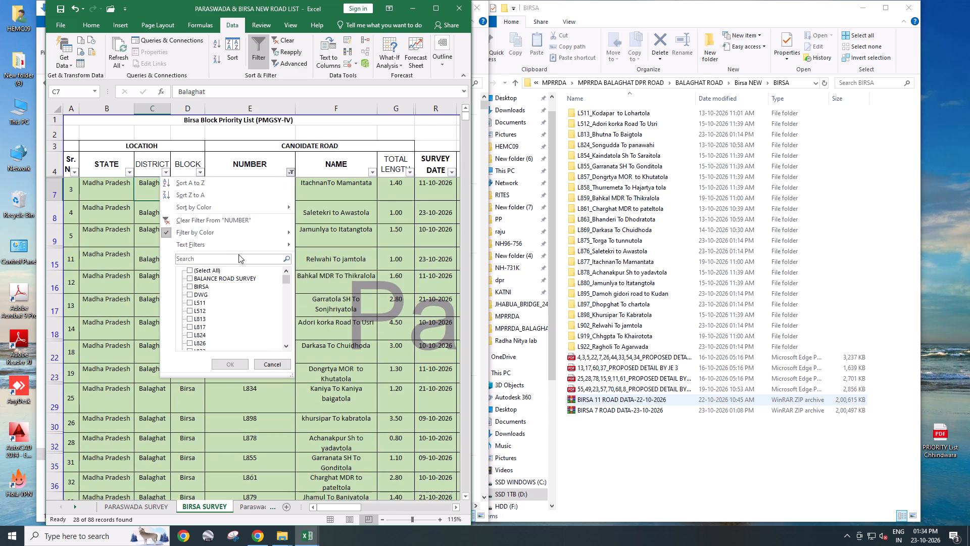
left_click(216, 270)
left_click(209, 271)
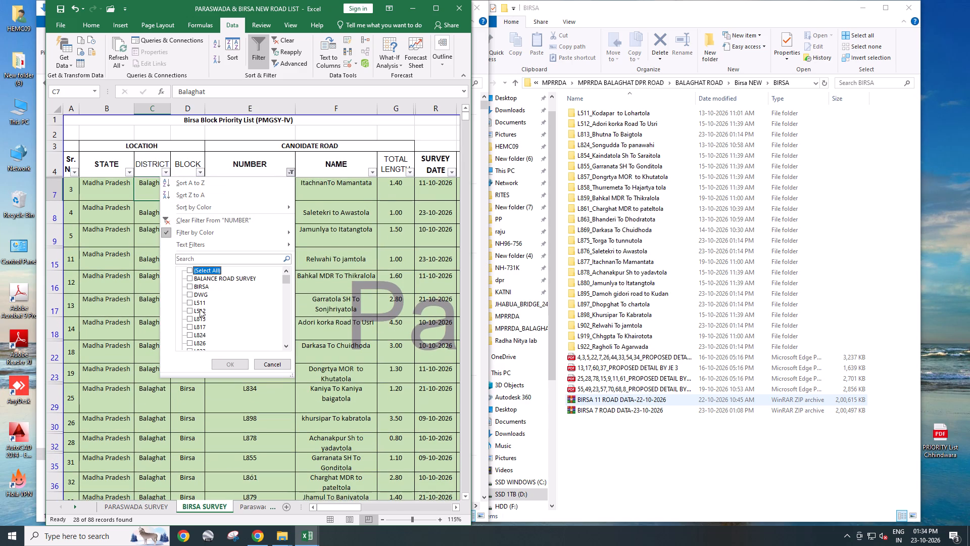
left_click(198, 304)
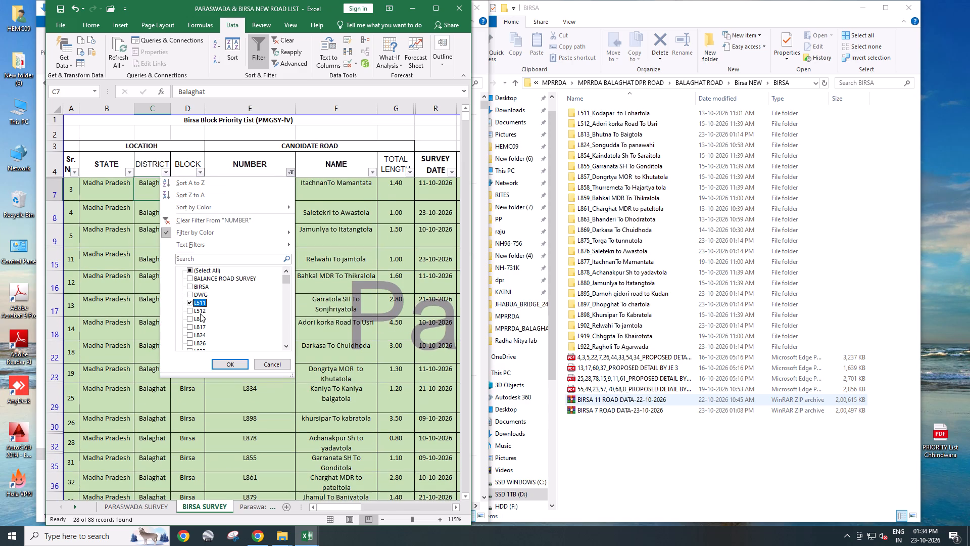
left_click(200, 313)
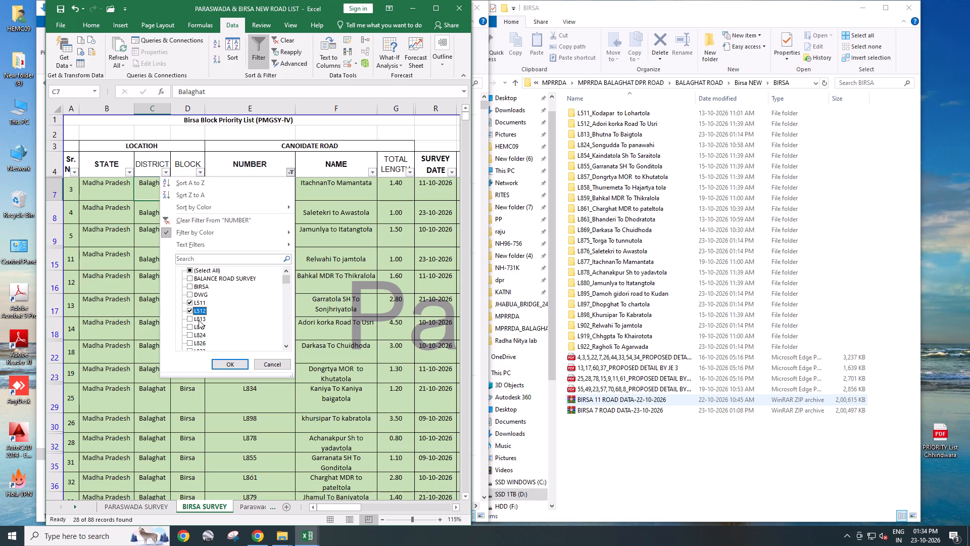
left_click(199, 320)
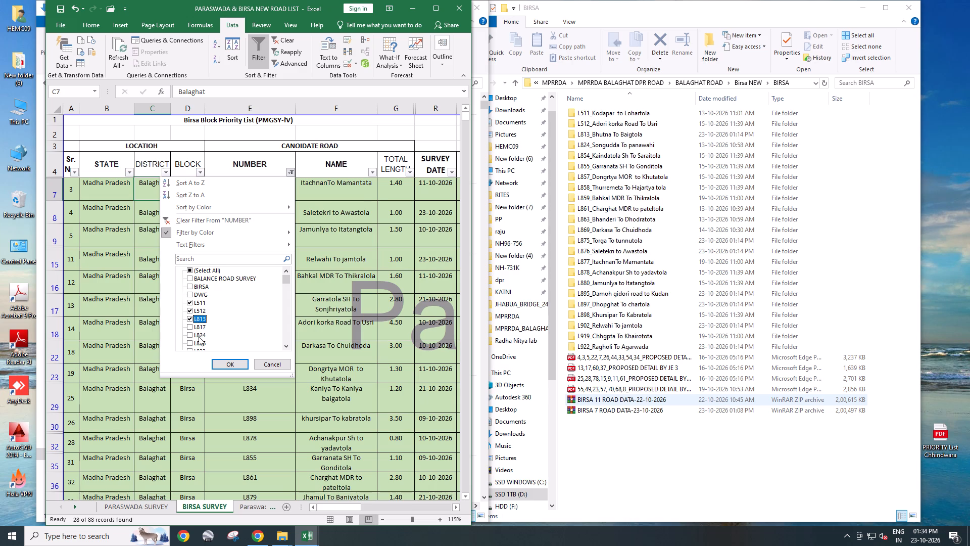
left_click(199, 337)
Also tick roads L854, L855, L857, L858 and L859 in the NUMBER filter values.
scroll(211, 343, "down", 1)
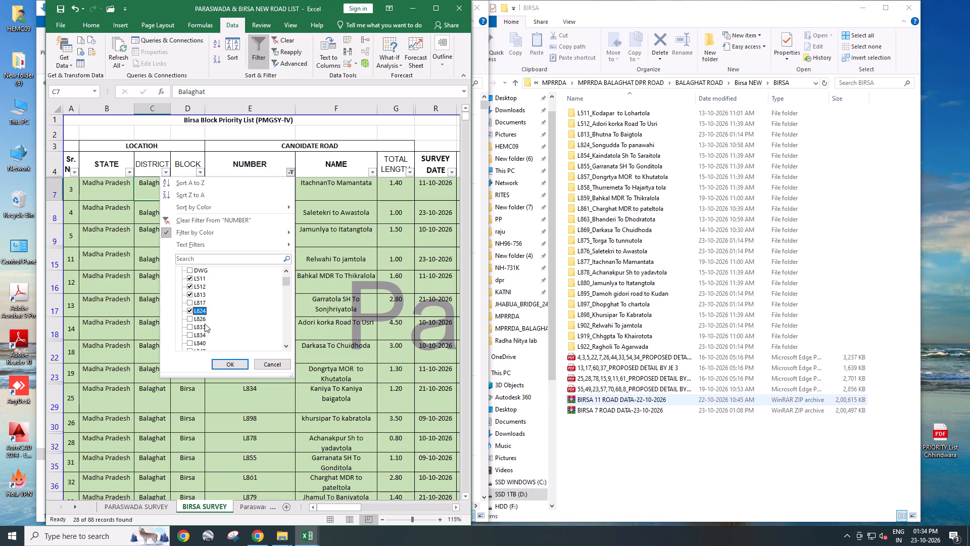
scroll(205, 324, "down", 1)
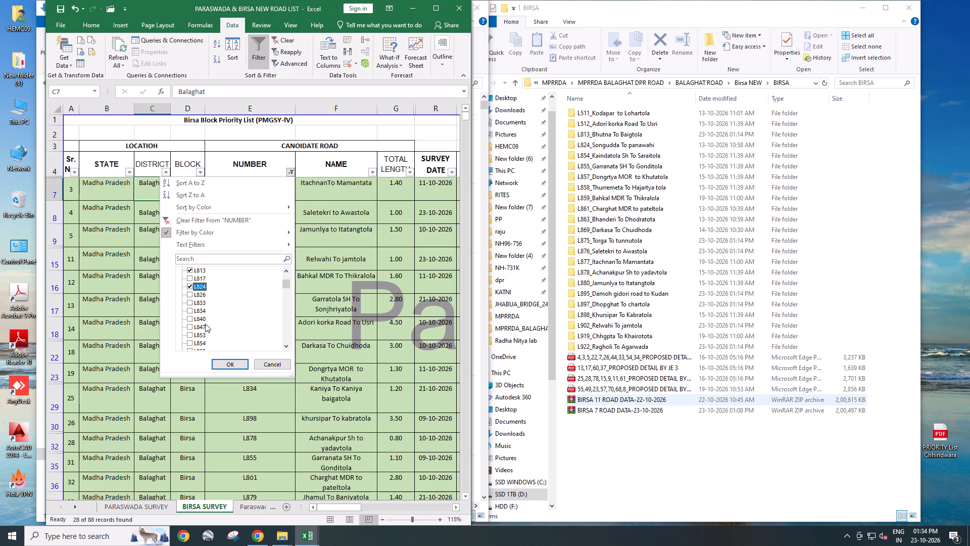
scroll(205, 324, "down", 2)
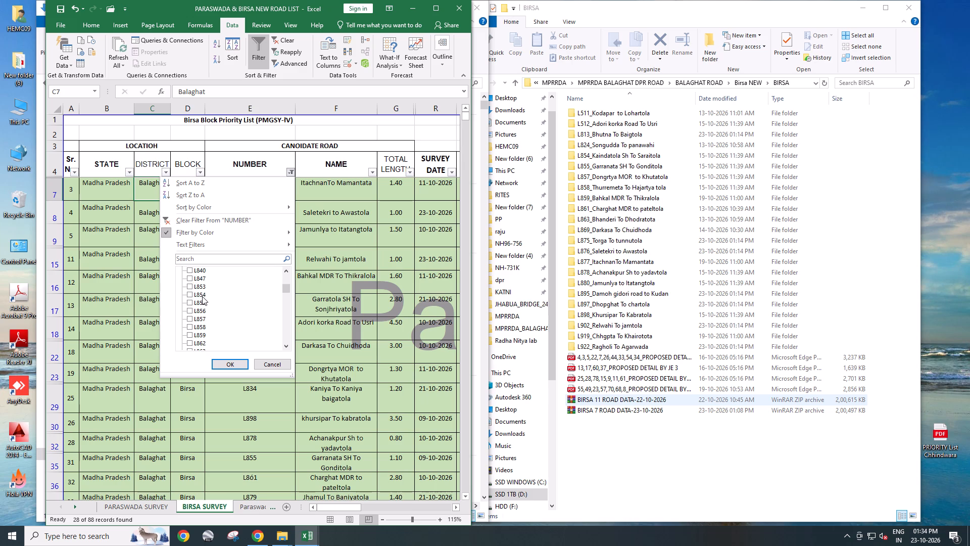
left_click(202, 296)
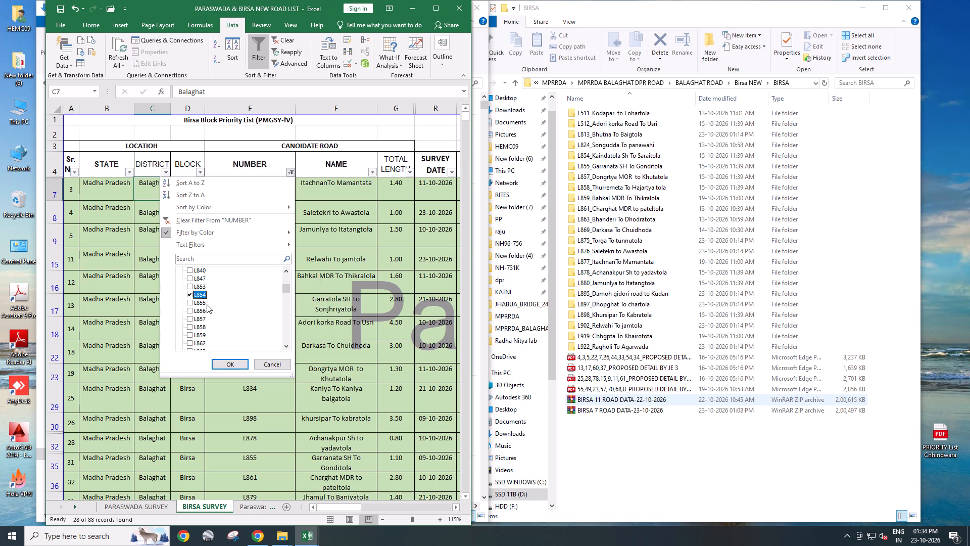
left_click(200, 305)
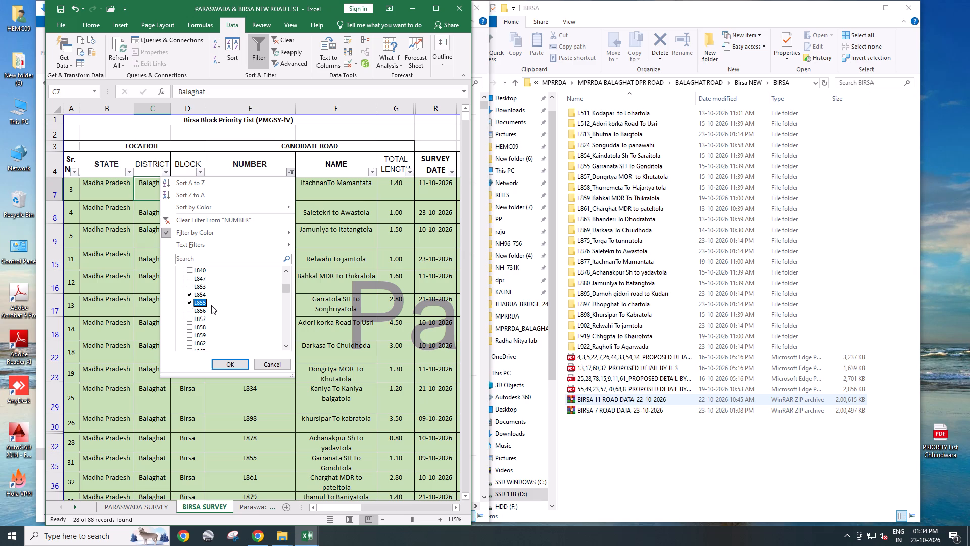
left_click(201, 320)
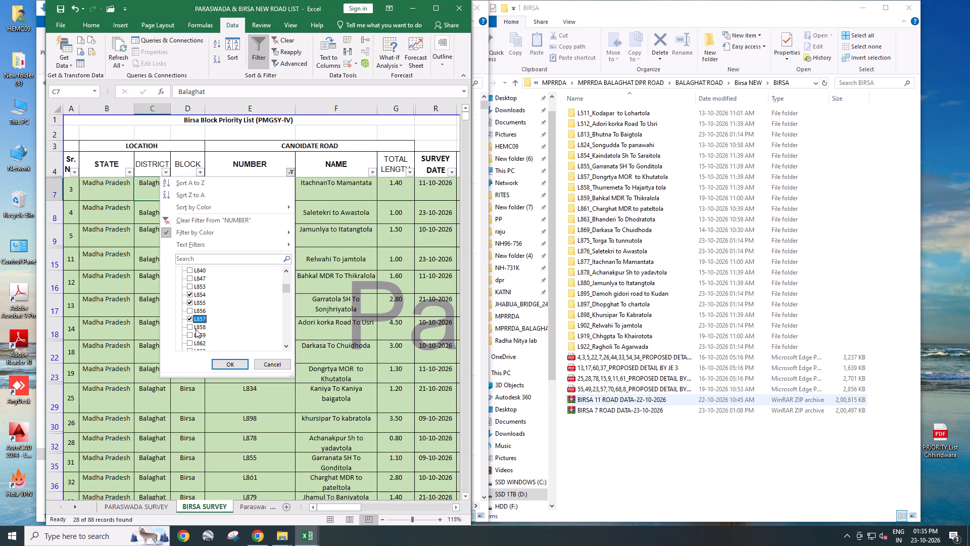
left_click(196, 329)
left_click(204, 337)
Look through the remaining NUMBER filter values for L861, the road after L859 in the BIRSA folder.
scroll(217, 328, "down", 2)
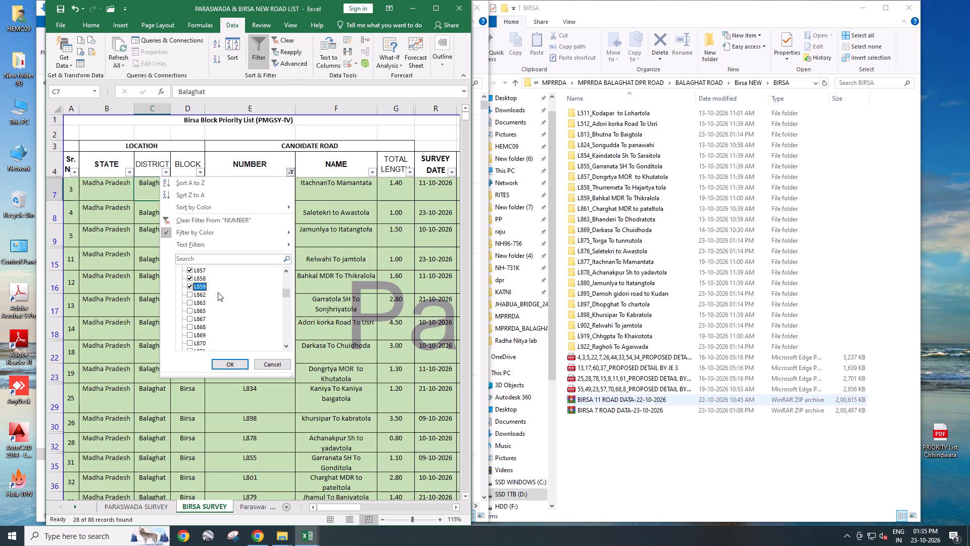
scroll(215, 317, "down", 5)
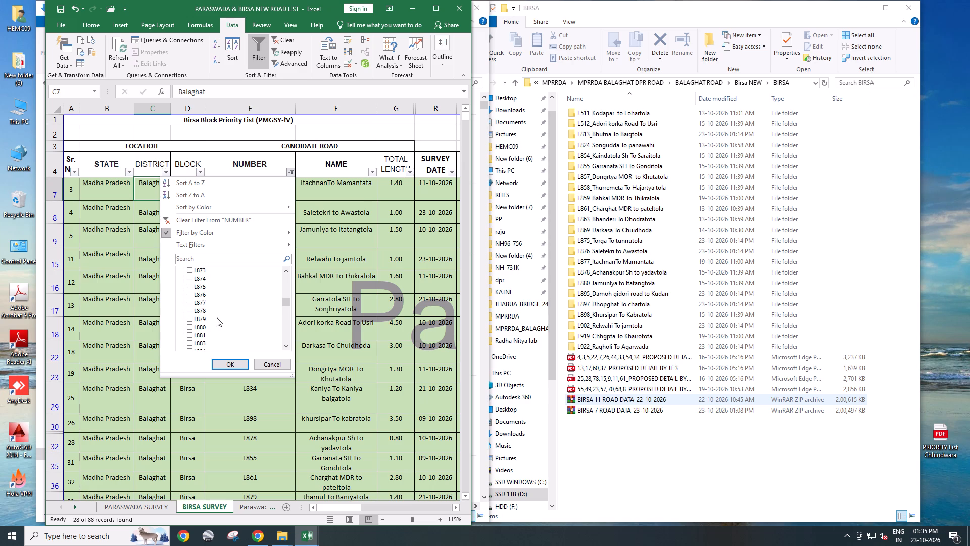
scroll(217, 317, "down", 11)
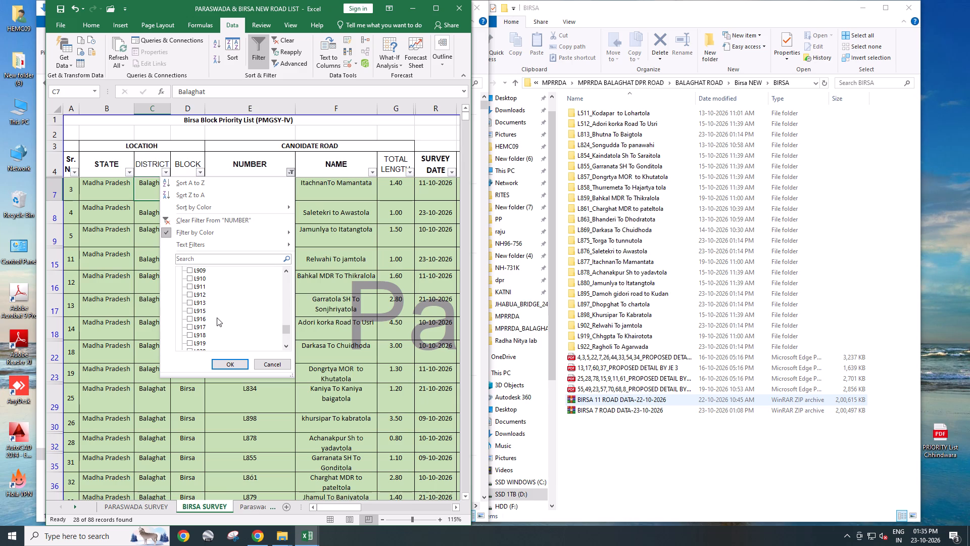
scroll(217, 317, "down", 8)
scroll(217, 317, "up", 12)
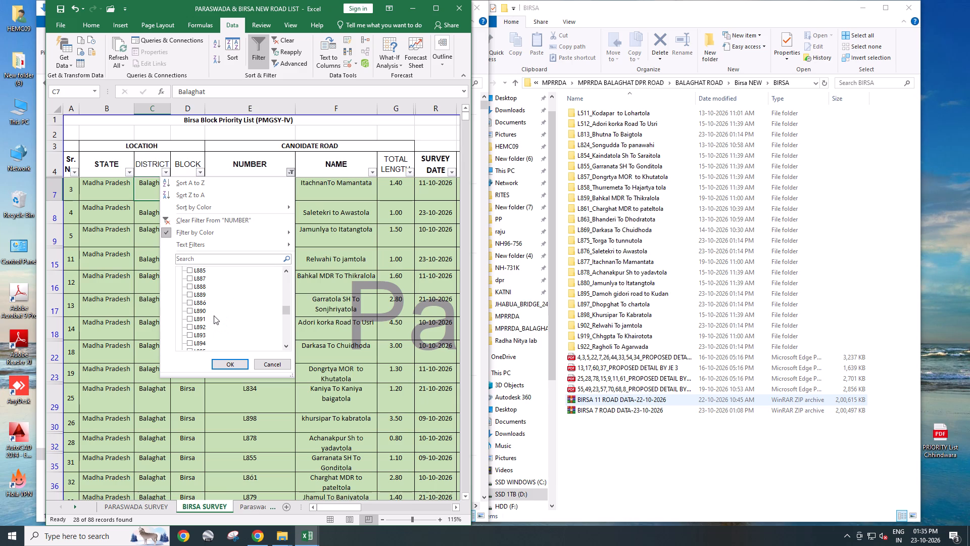
scroll(214, 315, "up", 5)
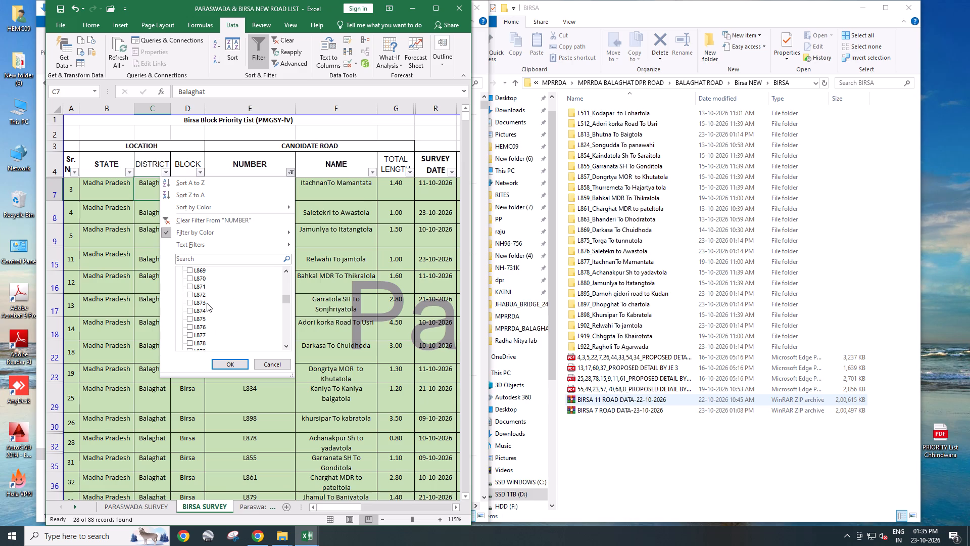
scroll(207, 303, "up", 5)
Also tick roads L863, L869, L875, L876, L877, L878 and L880 in the NUMBER filter values.
scroll(204, 328, "down", 2)
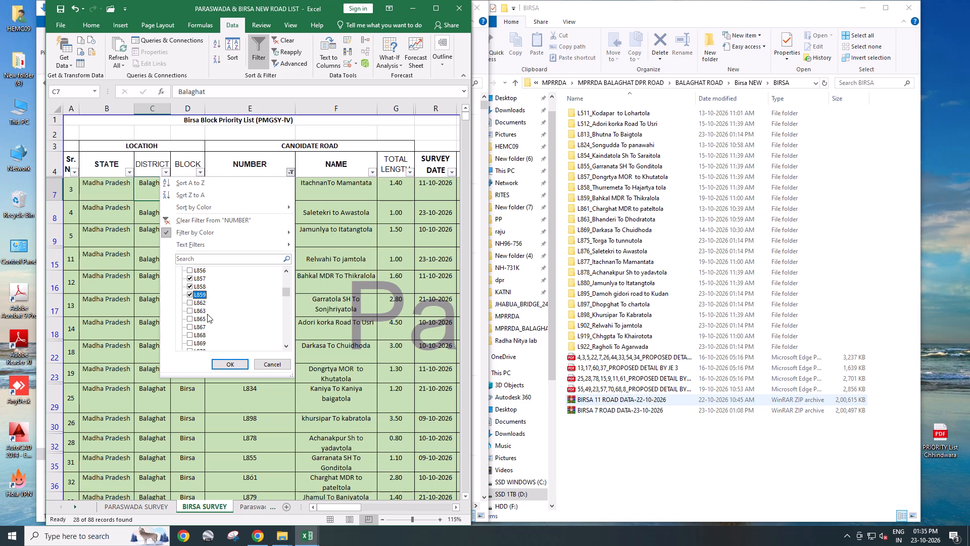
left_click(204, 313)
scroll(199, 315, "down", 1)
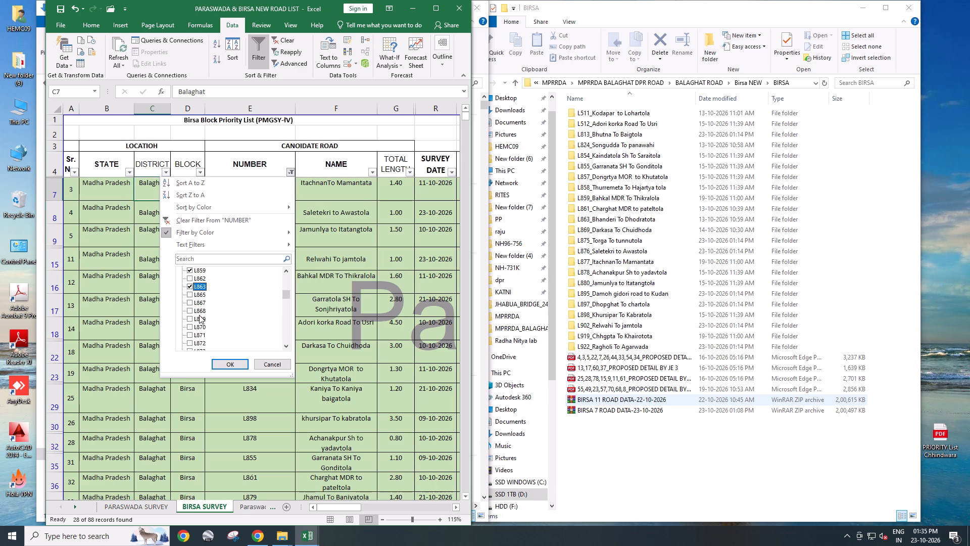
left_click(203, 321)
scroll(219, 322, "down", 1)
left_click(205, 345)
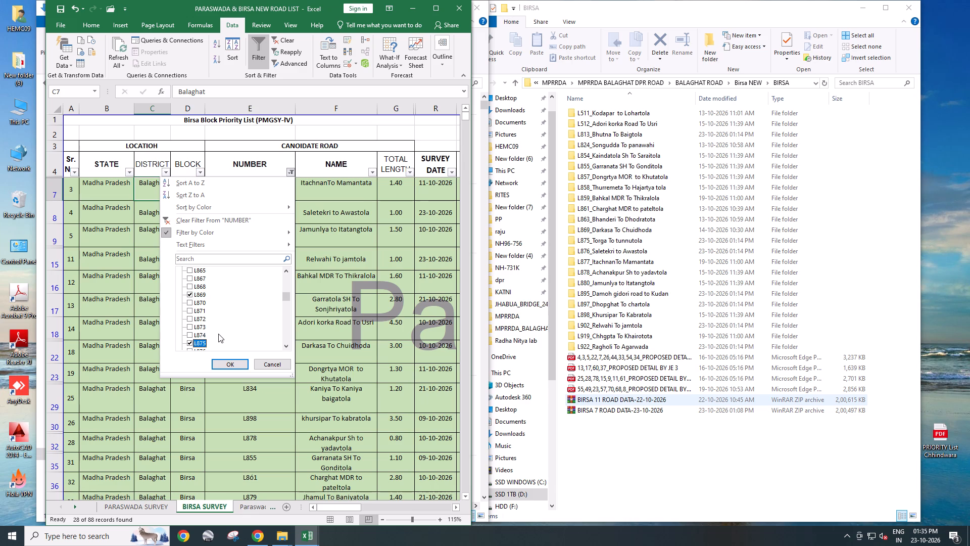
scroll(221, 324, "down", 1)
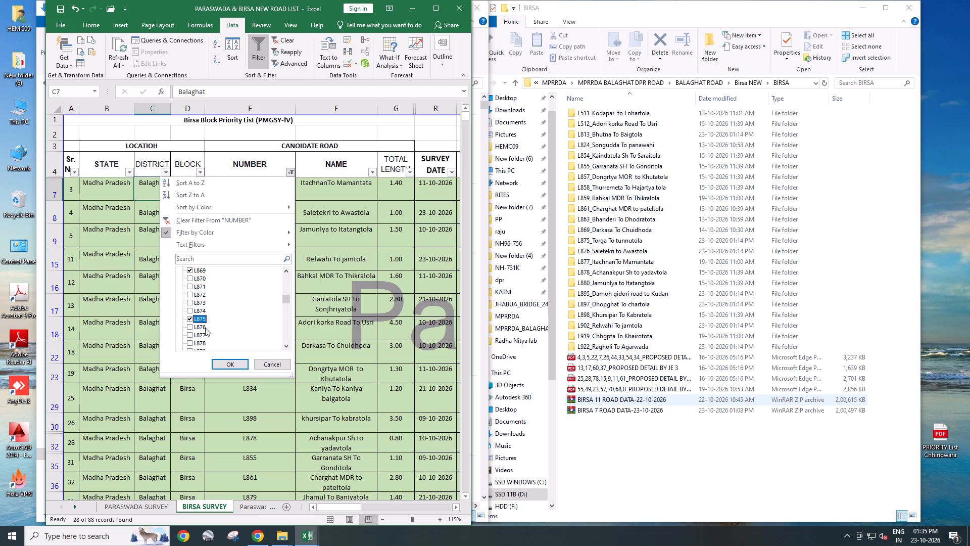
left_click(205, 328)
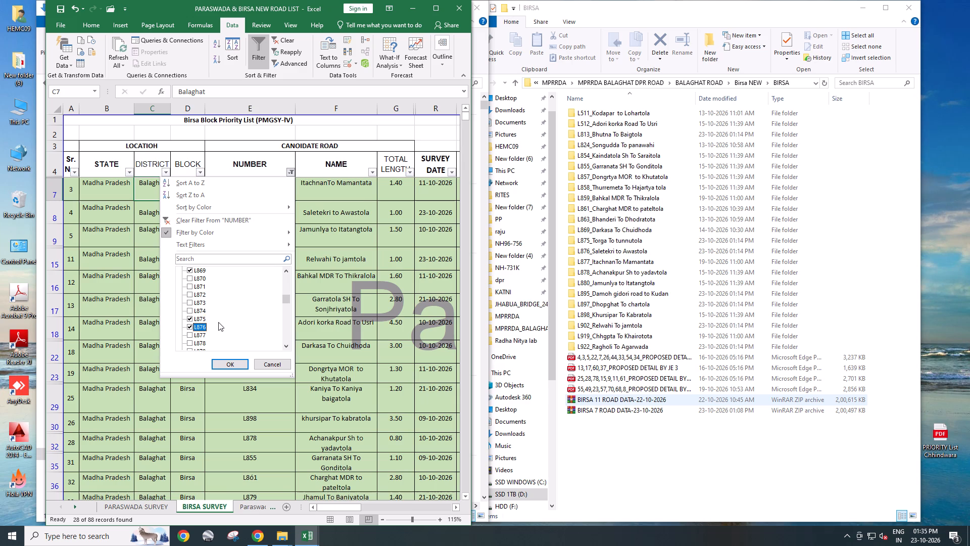
scroll(218, 322, "down", 1)
left_click(202, 313)
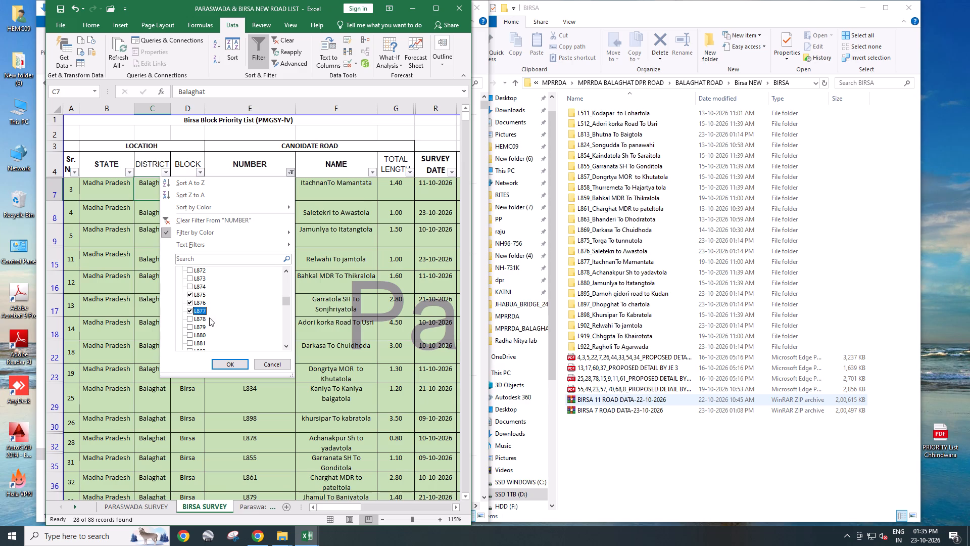
left_click(205, 320)
scroll(219, 318, "down", 1)
left_click(206, 312)
Tick roads L895, L897, L898 and L902 in the NUMBER filter values to match the BIRSA folder.
scroll(215, 313, "down", 1)
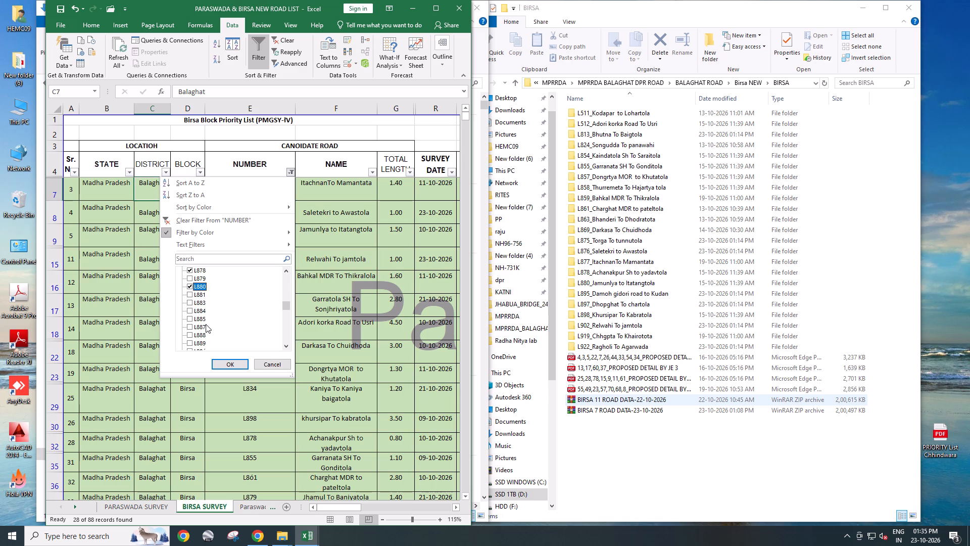
scroll(206, 324, "down", 3)
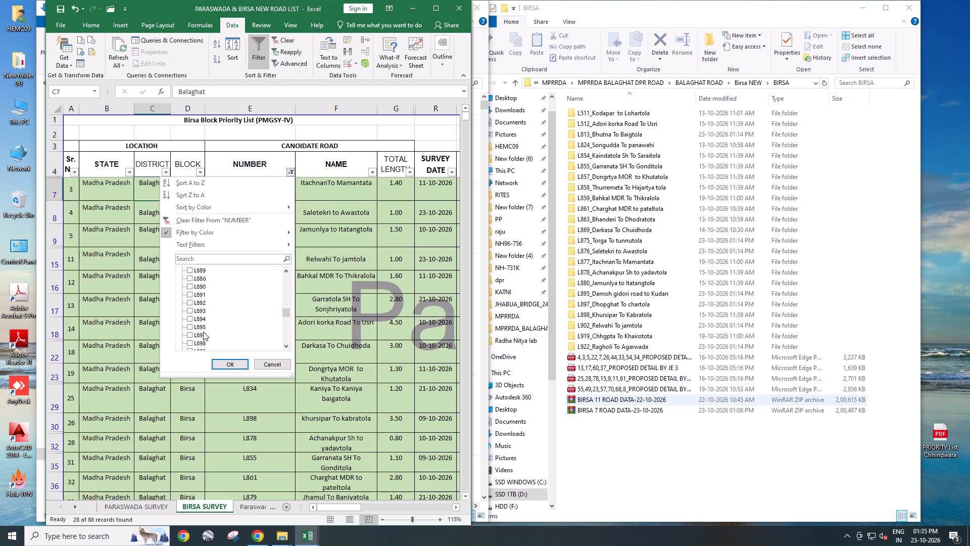
left_click(203, 324)
left_click(202, 336)
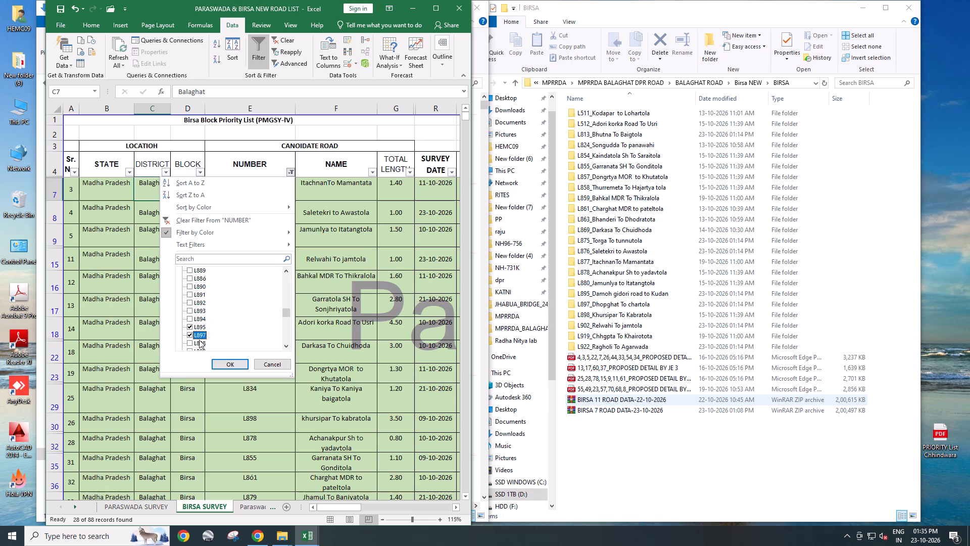
left_click(199, 340)
scroll(207, 322, "down", 3)
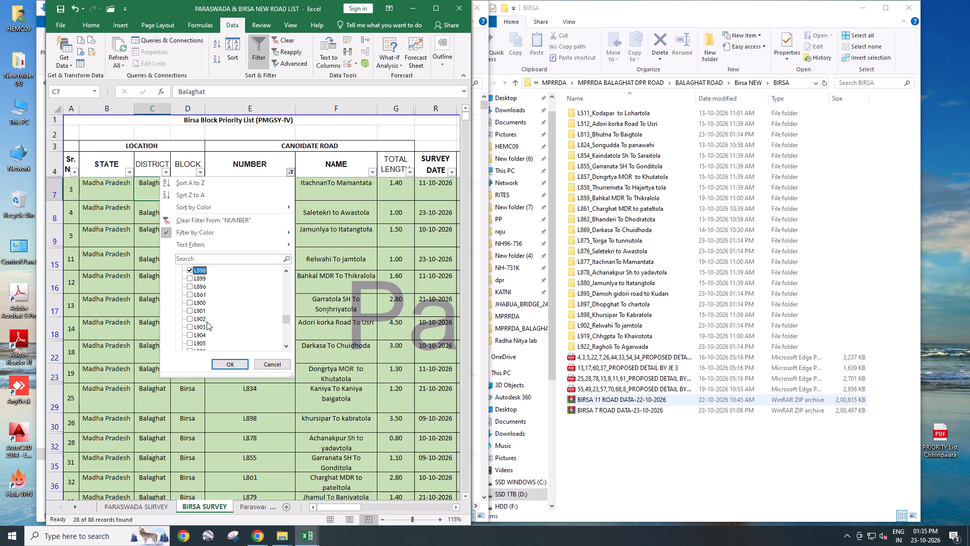
left_click(200, 317)
Tick the last two BIRSA folder roads, L919 and L922, and apply the NUMBER filter.
scroll(220, 316, "down", 4)
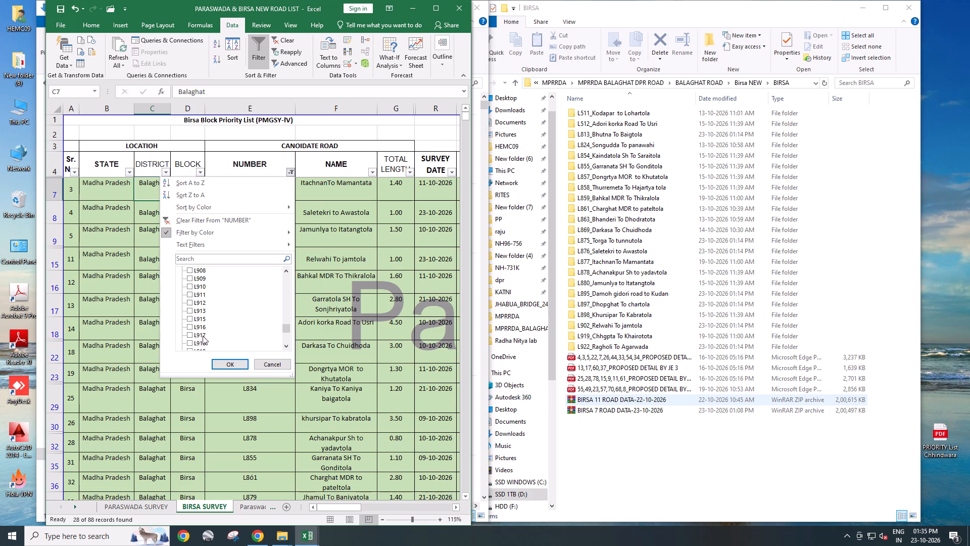
scroll(204, 343, "down", 2)
left_click(201, 304)
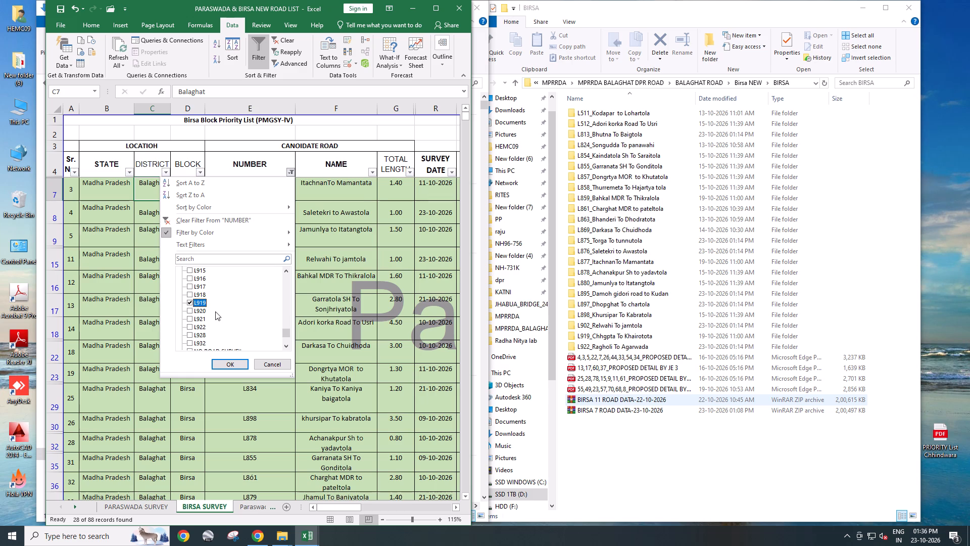
left_click(202, 327)
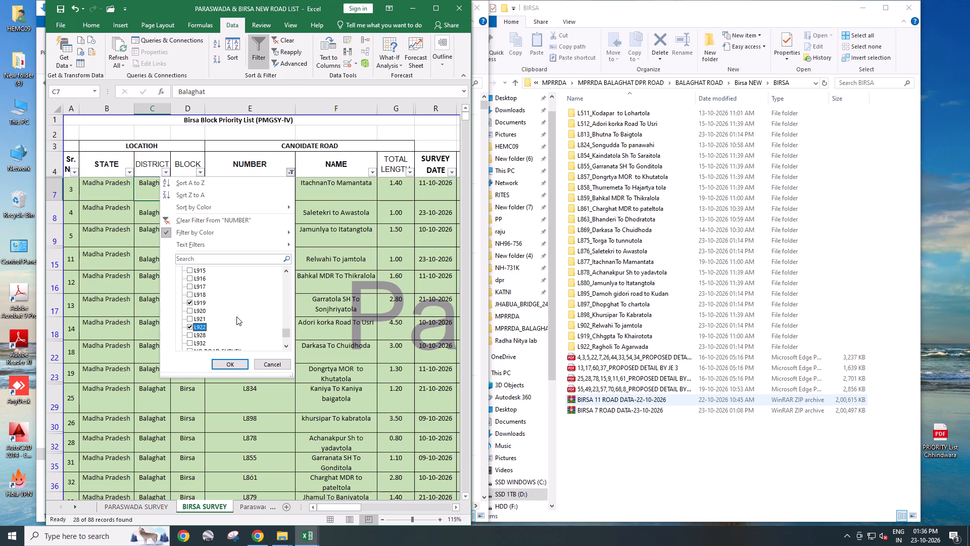
left_click(227, 367)
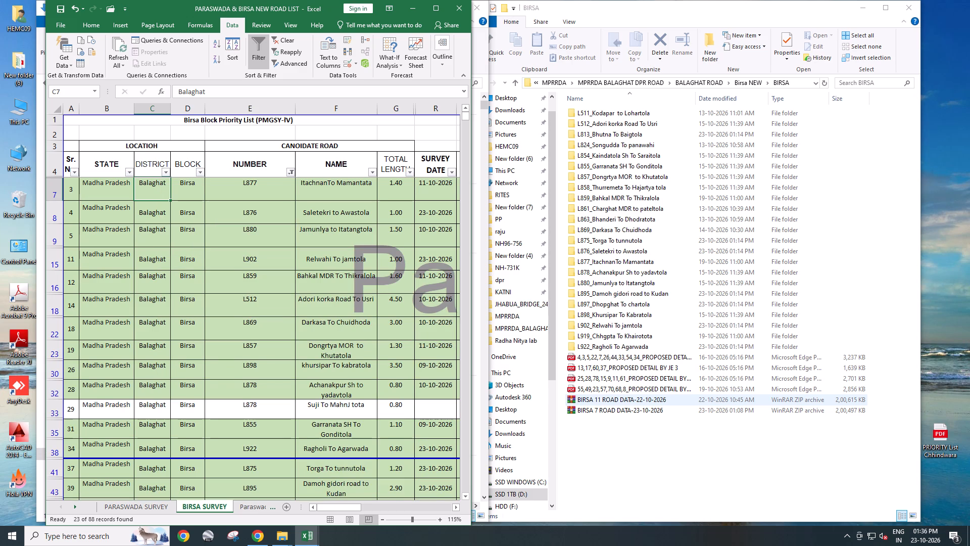
Widen the workbook window to show the columns through TRANSECT PHOTO, and review the filtered roads' survey and data entries.
scroll(266, 296, "up", 3)
left_click_drag(474, 260, 663, 286)
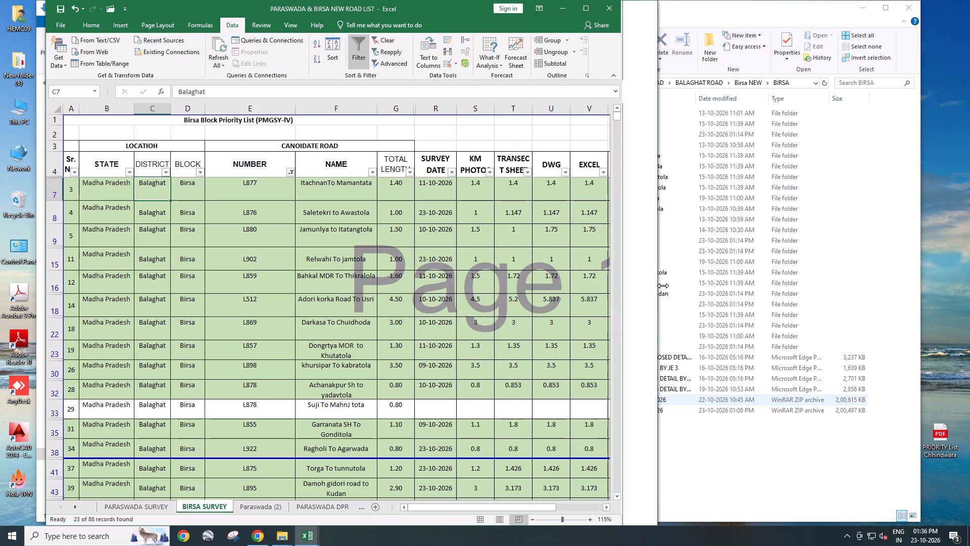
left_click_drag(663, 286, 754, 288)
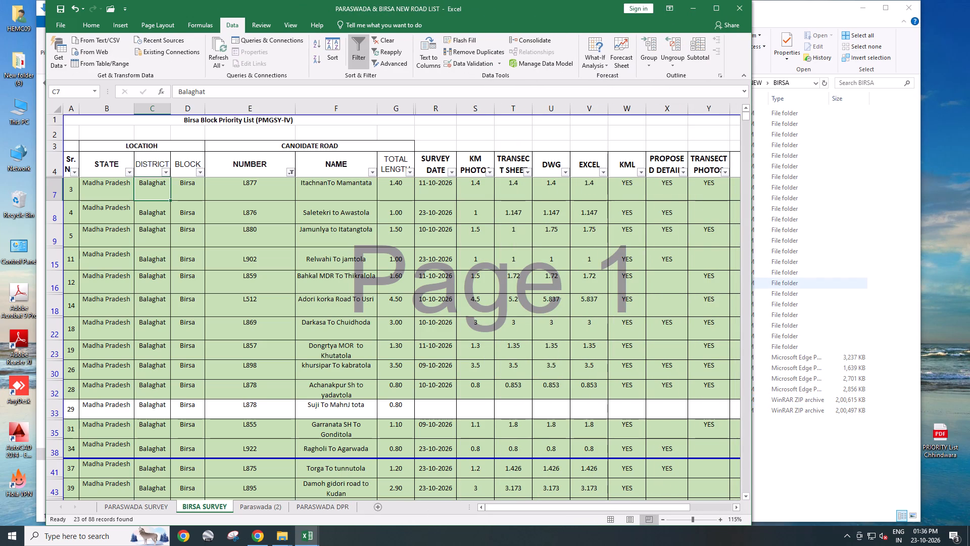
scroll(379, 284, "up", 2)
scroll(379, 284, "down", 7)
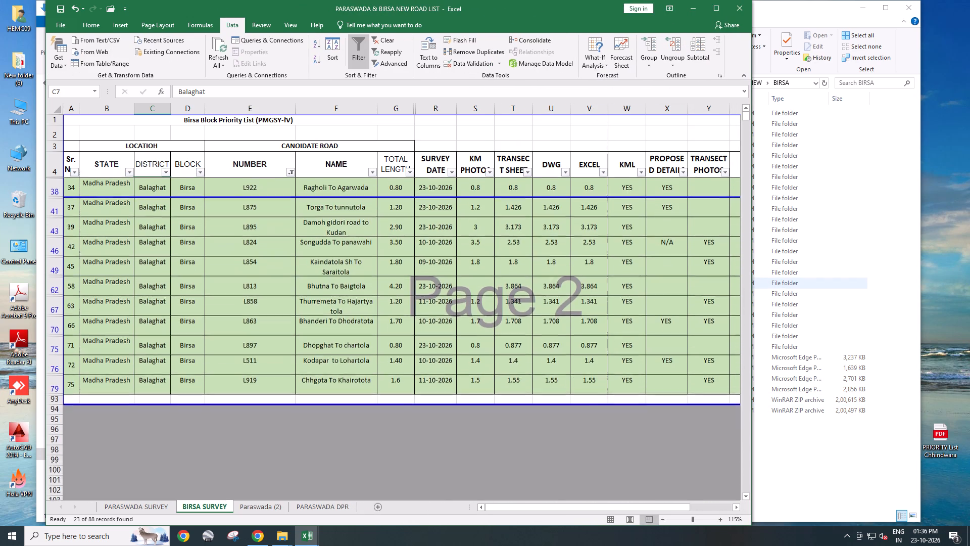
scroll(376, 289, "up", 5)
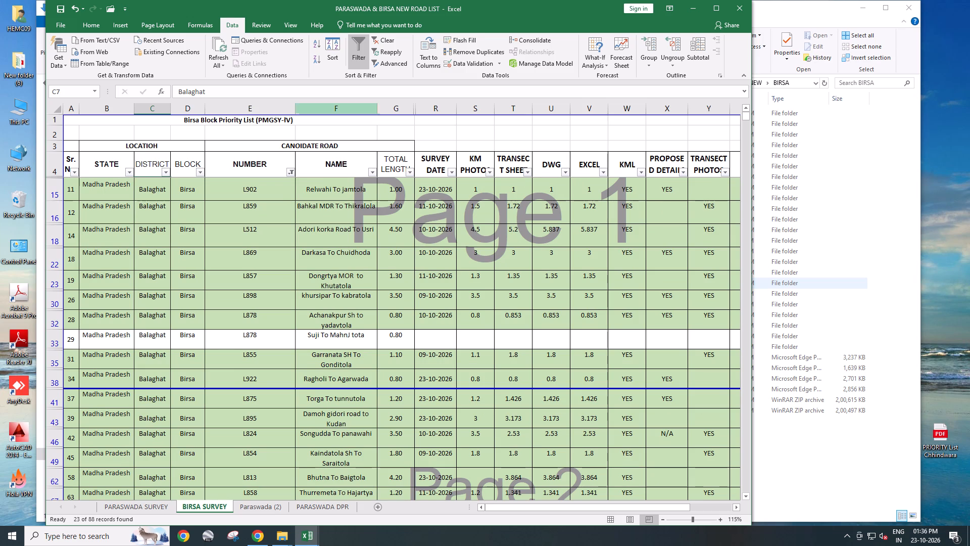
Shift and narrow the workbook window to uncover the BIRSA folder names, and compare them with the filtered roads.
left_click_drag(481, 7, 470, 5)
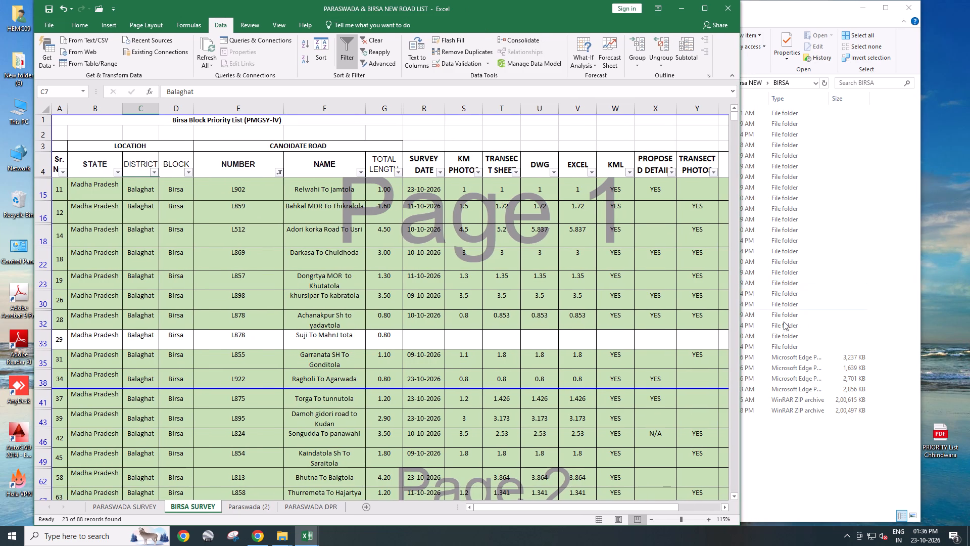
left_click_drag(741, 329, 515, 389)
scroll(270, 356, "up", 2)
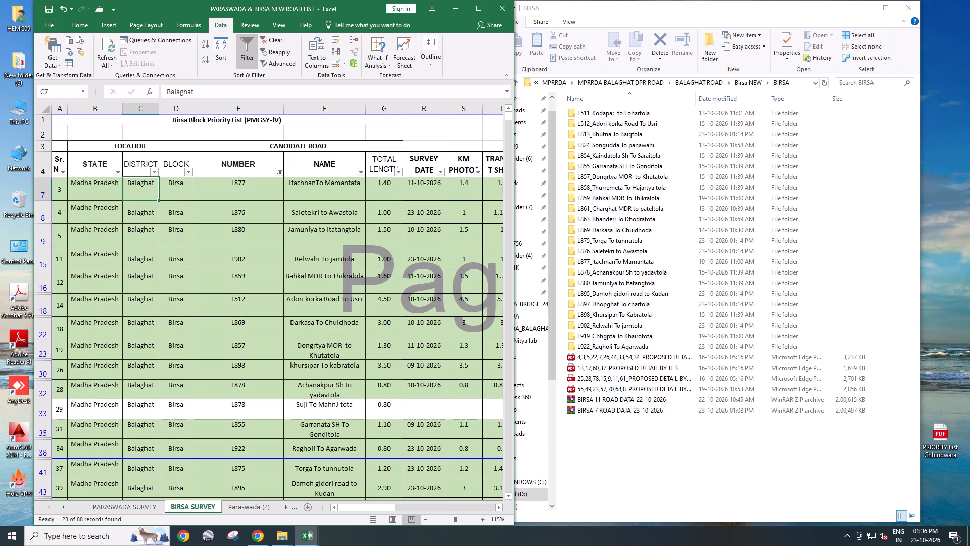
scroll(268, 335, "down", 1)
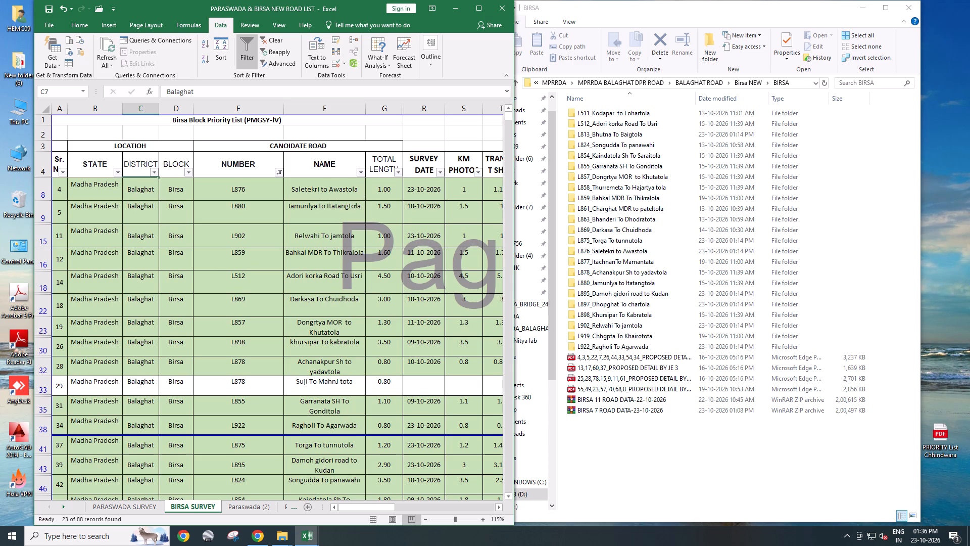
Set the NUMBER of the uncoloured Suji To MahnJ tota road, serial number 29, to L882.
left_click(202, 389)
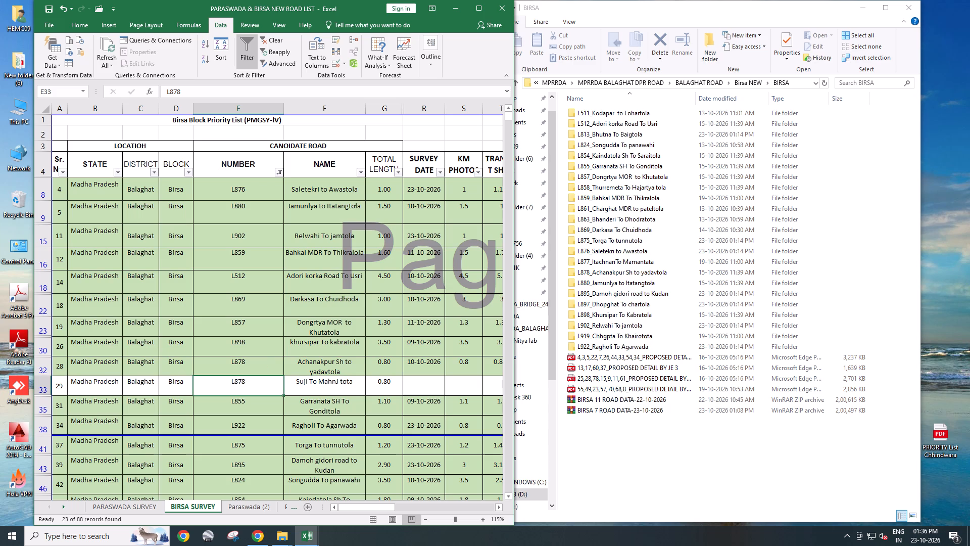
double_click(242, 385)
left_click_drag(239, 380, 248, 381)
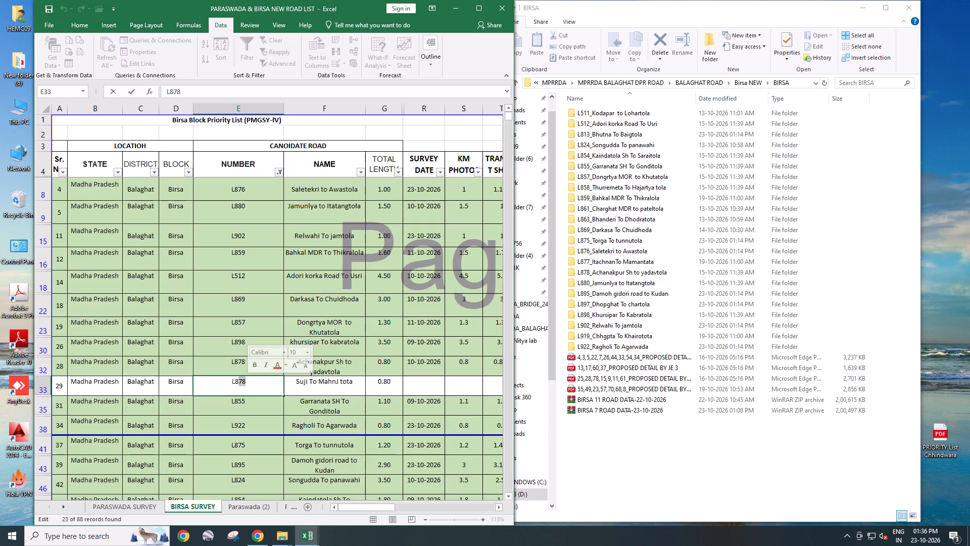
type("82")
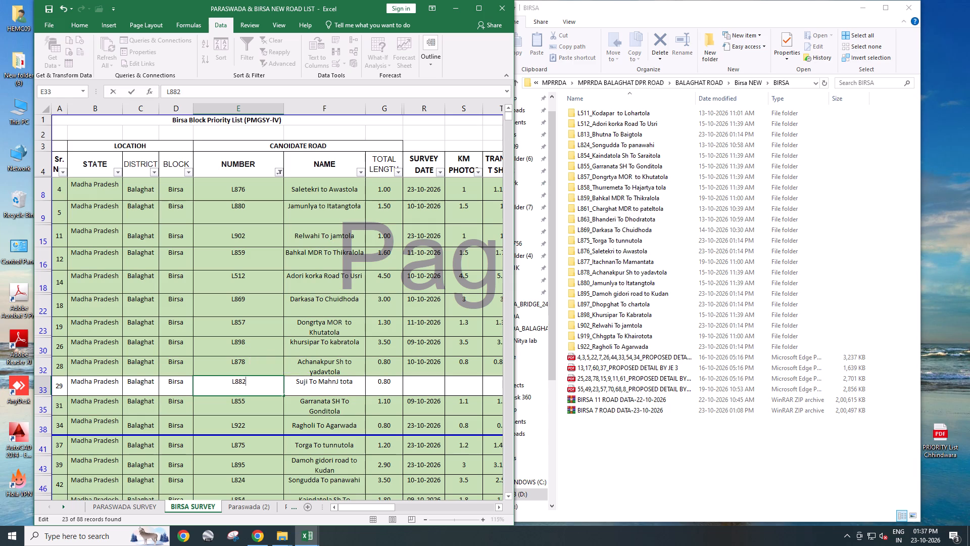
left_click(253, 415)
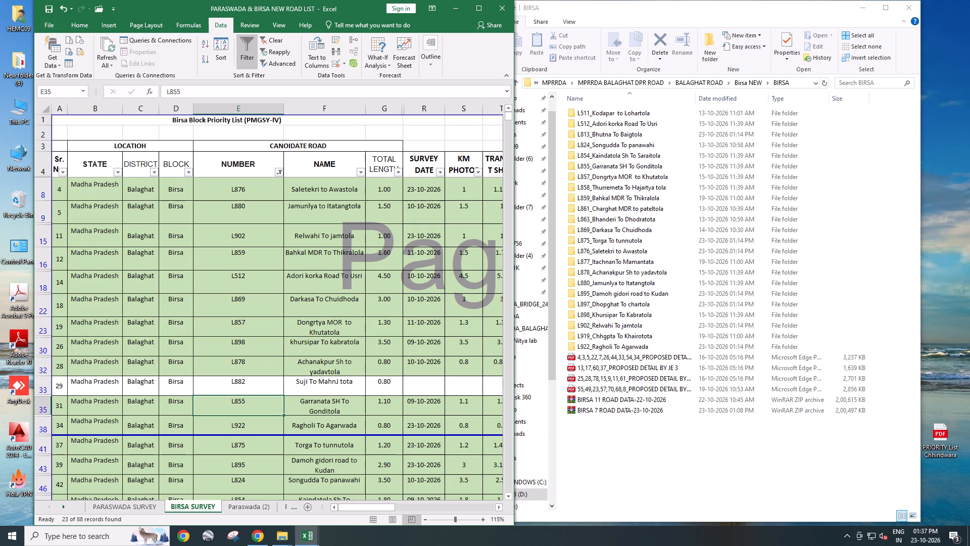
Edit the misspelled word MahnJ in the NAME of road serial number 29, cutting it back to Mah.
double_click(337, 382)
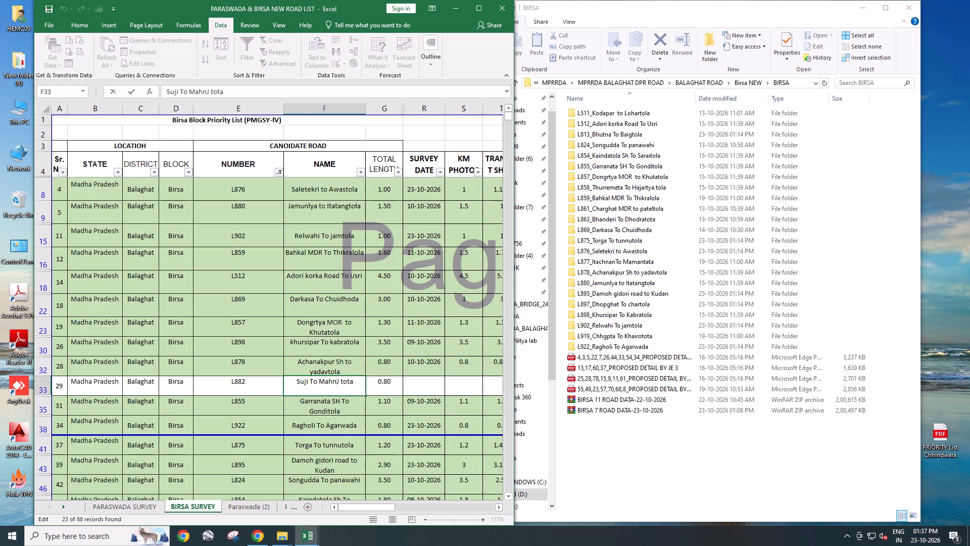
key("Delete")
key("shift+a")
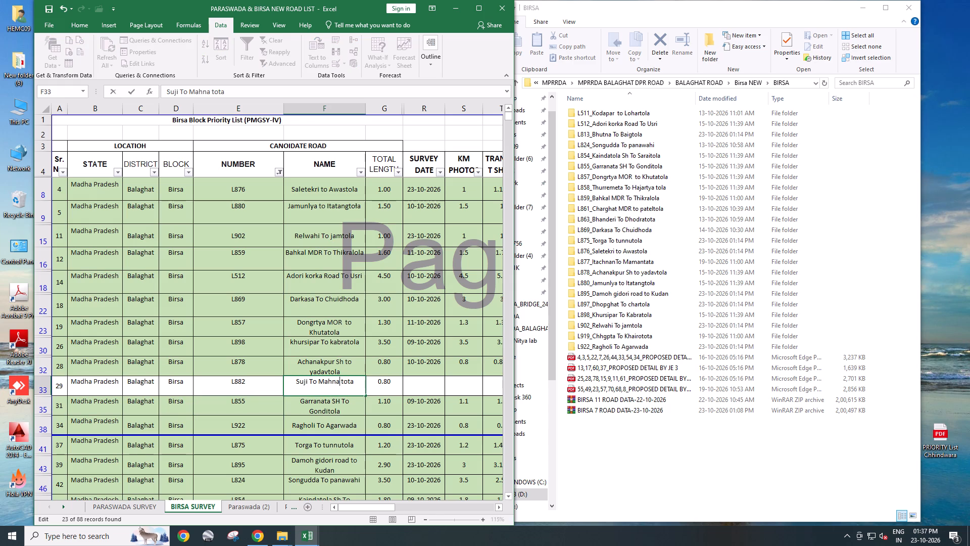
key("BackSpace")
key("BackSpace")
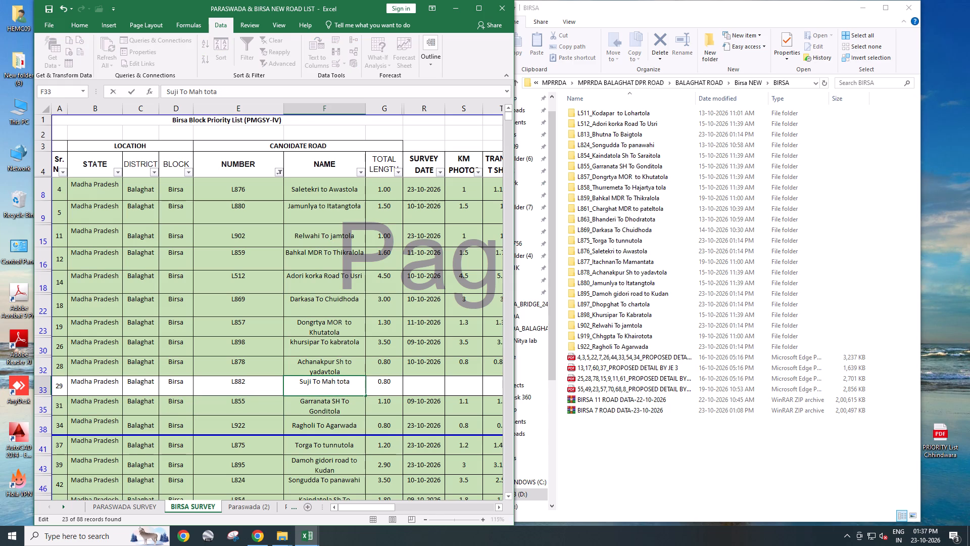
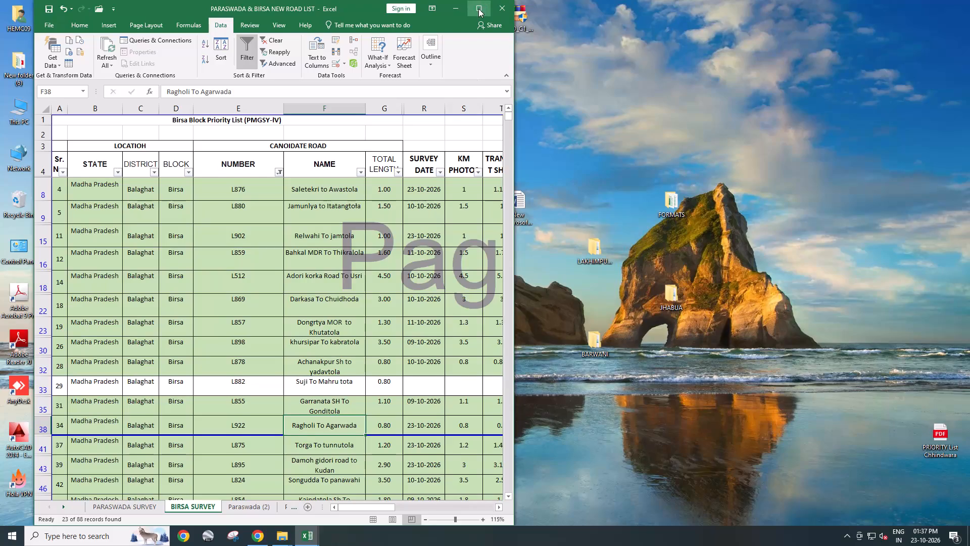
Maximize the workbook window and review the filtered Birsa roads' survey, data and sent-date entries across all columns.
left_click(478, 9)
scroll(336, 386, "down", 2)
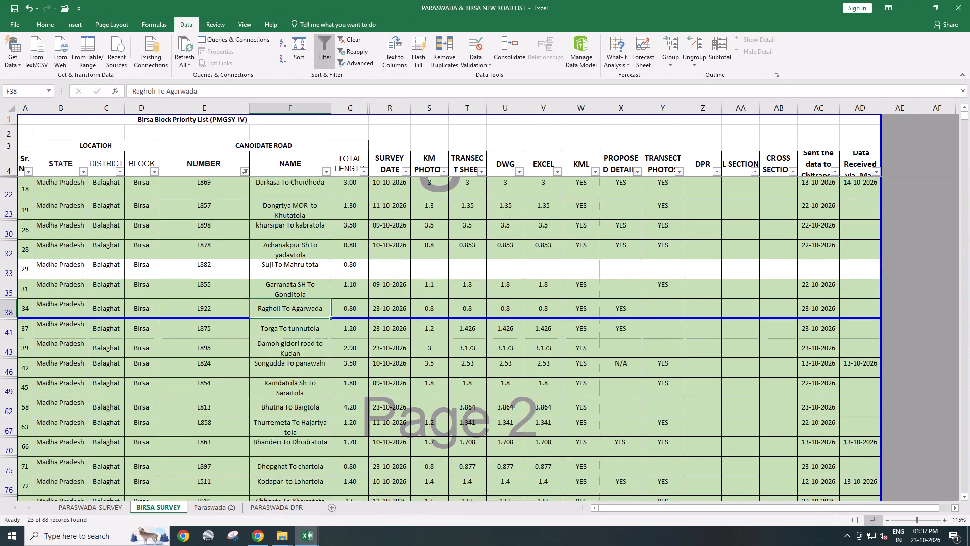
scroll(336, 386, "down", 3)
scroll(336, 386, "up", 4)
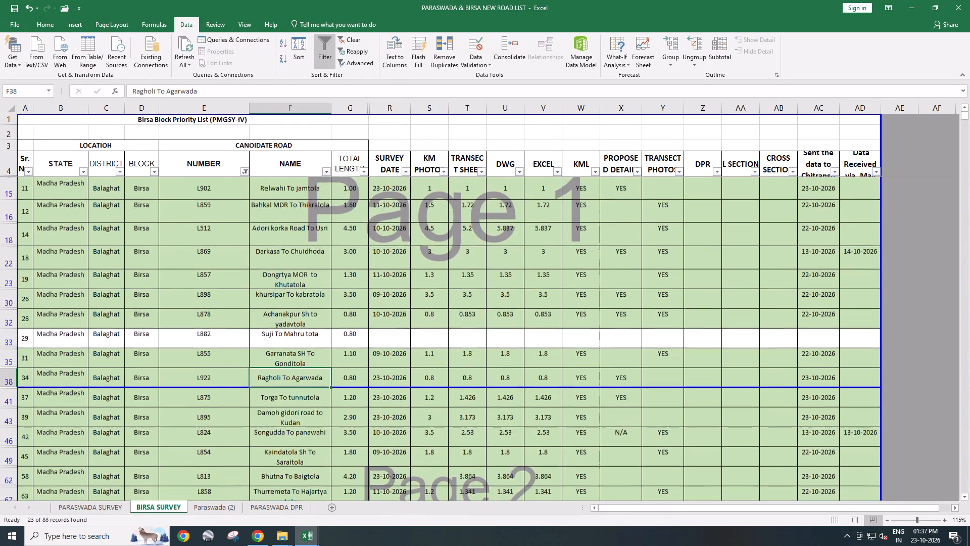
scroll(336, 386, "up", 9)
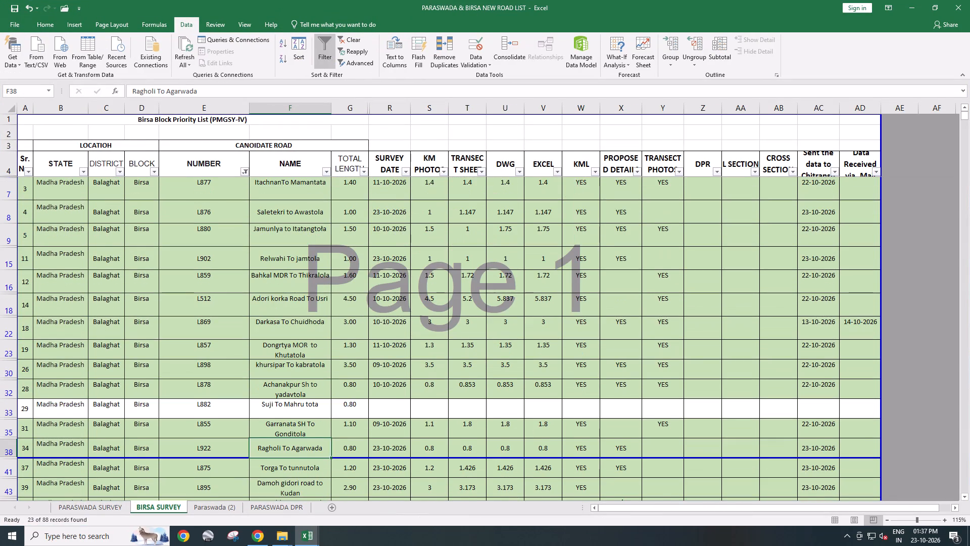
scroll(766, 363, "down", 7)
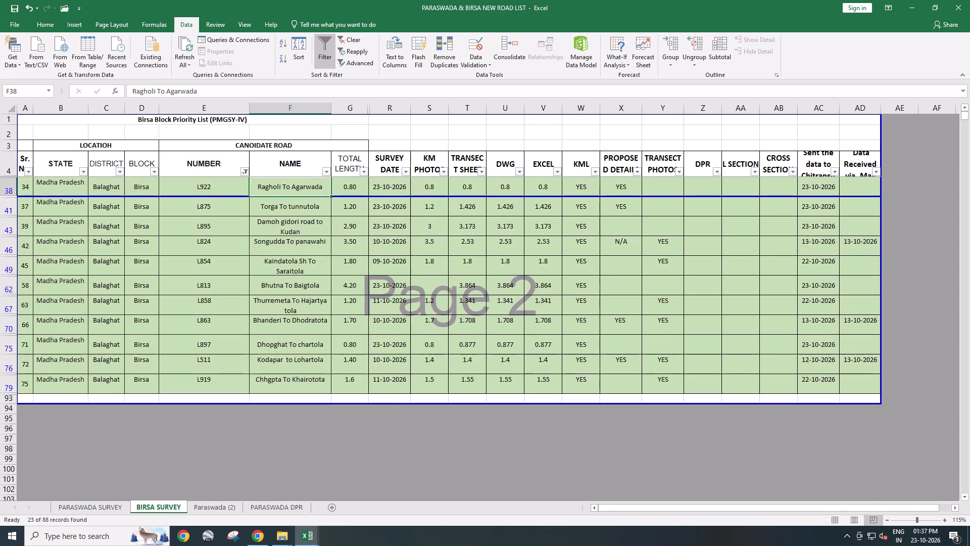
scroll(648, 408, "up", 2)
Remove the filter from the BIRSA SURVEY list to bring back all roads.
type("AT")
key("Escape")
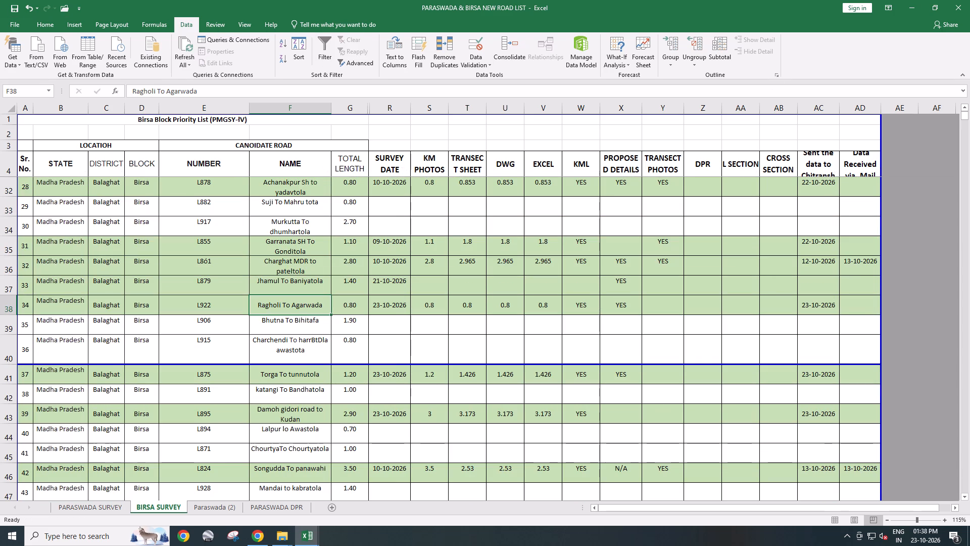
key("Escape")
key("Escape")
key("Escape")
Examine the start of the full Birsa road list, checking the NUMBER entries of serial numbers 1 to 5.
scroll(282, 299, "up", 12)
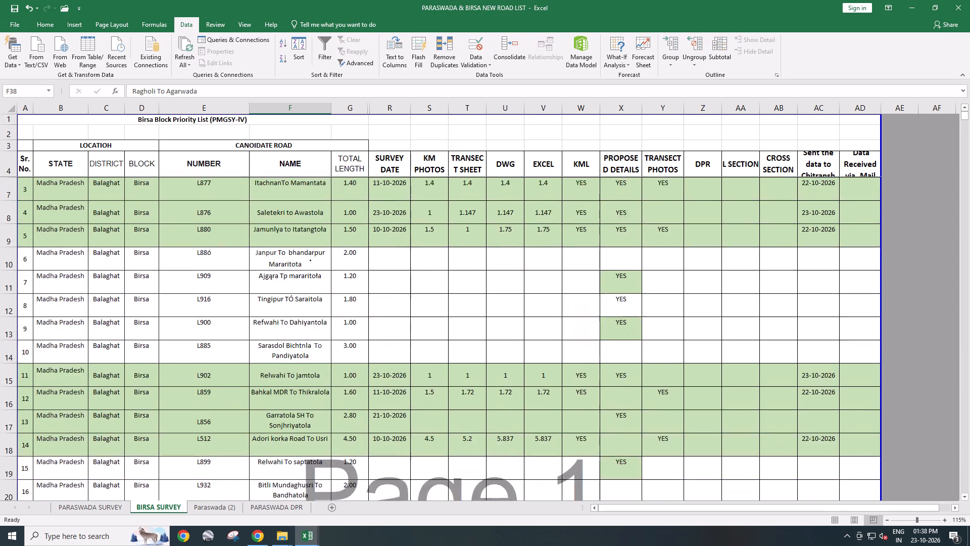
scroll(287, 297, "up", 5)
scroll(288, 297, "down", 1)
scroll(288, 297, "up", 3)
scroll(311, 256, "up", 3)
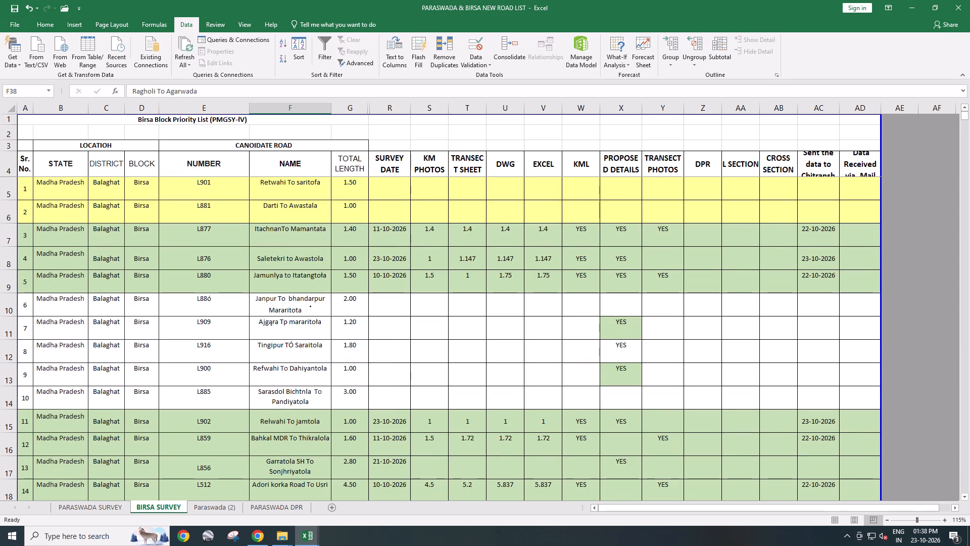
scroll(376, 260, "up", 2)
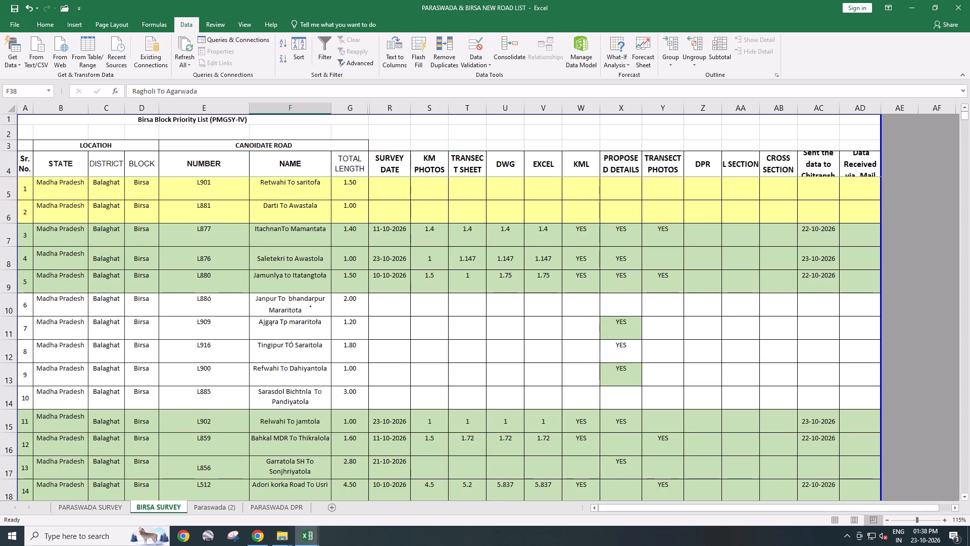
scroll(177, 258, "up", 1)
scroll(190, 202, "up", 1)
left_click(238, 190)
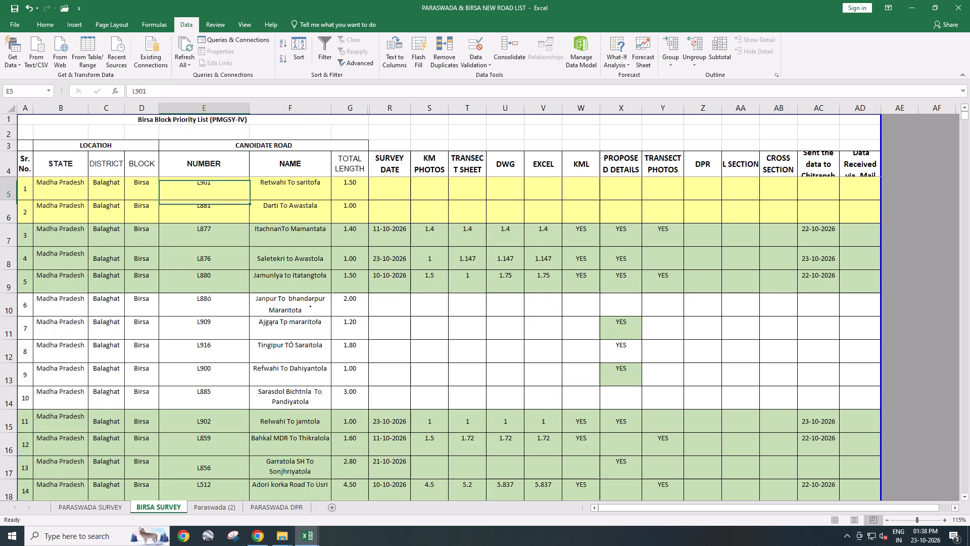
left_click(222, 194)
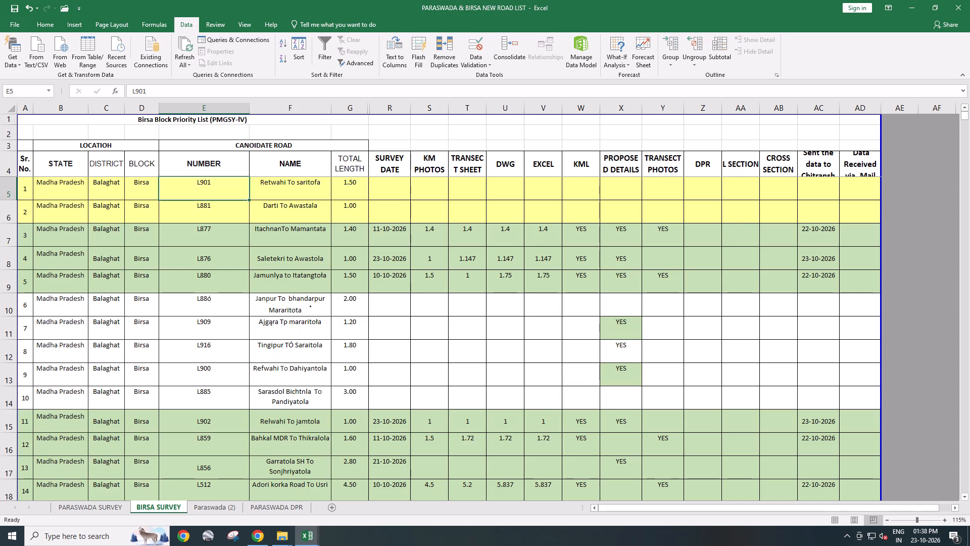
key("Return")
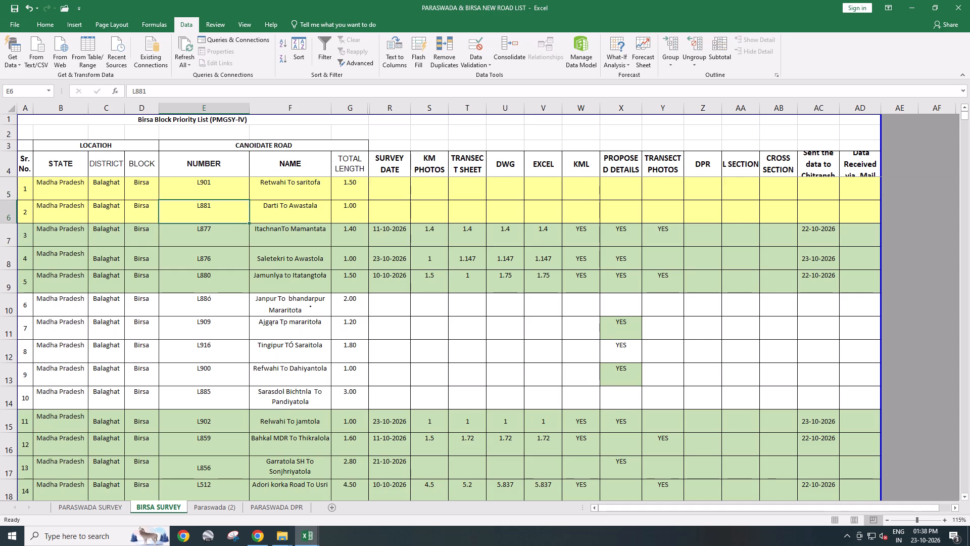
scroll(227, 234, "up", 2)
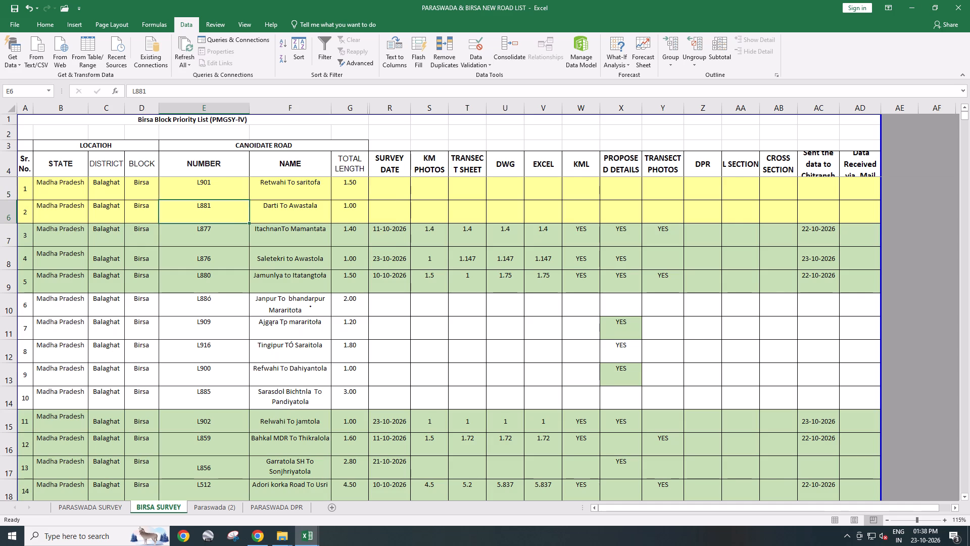
left_click(218, 232)
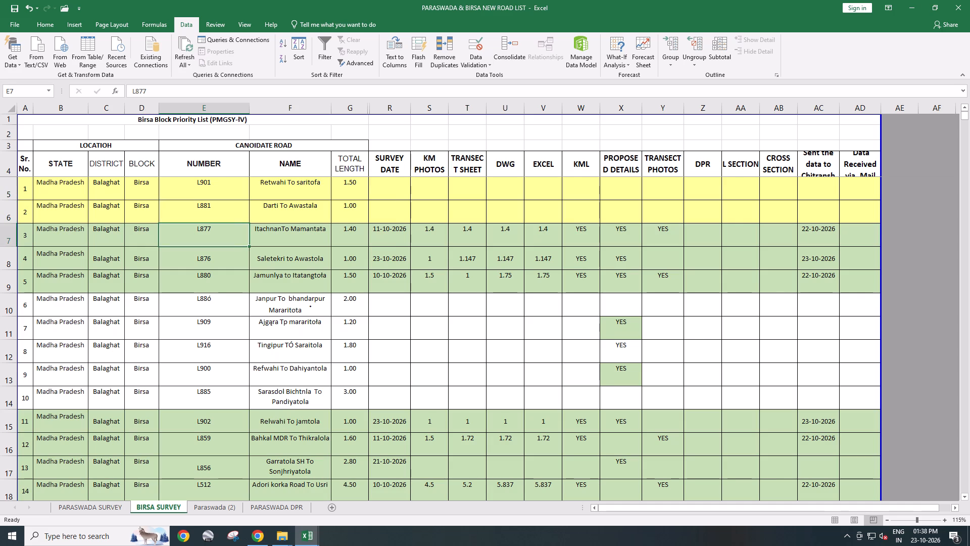
left_click(220, 263)
left_click(221, 279)
Correct the mistyped NUMBER of the Janpur To bhandarpur Mararitota road, serial number 6, to L886.
double_click(209, 305)
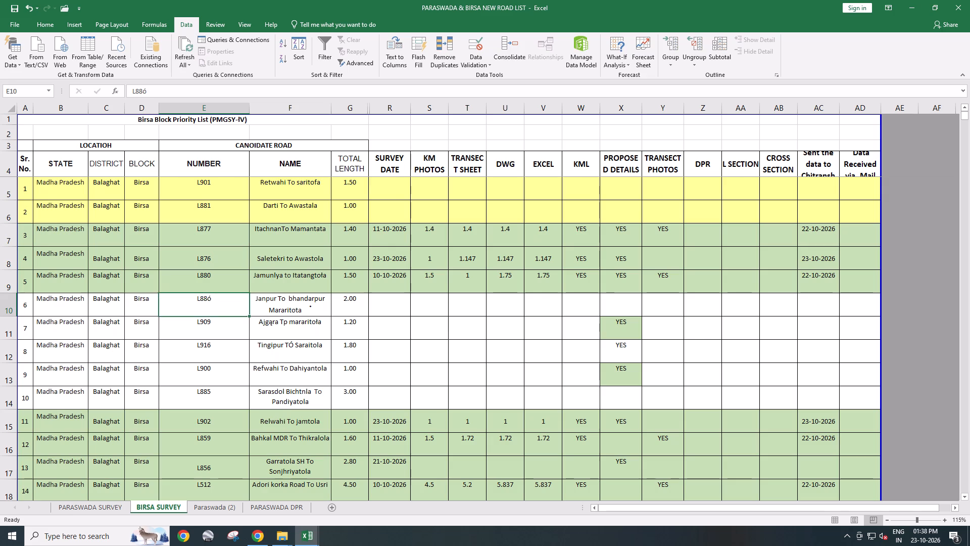
left_click_drag(203, 299, 233, 299)
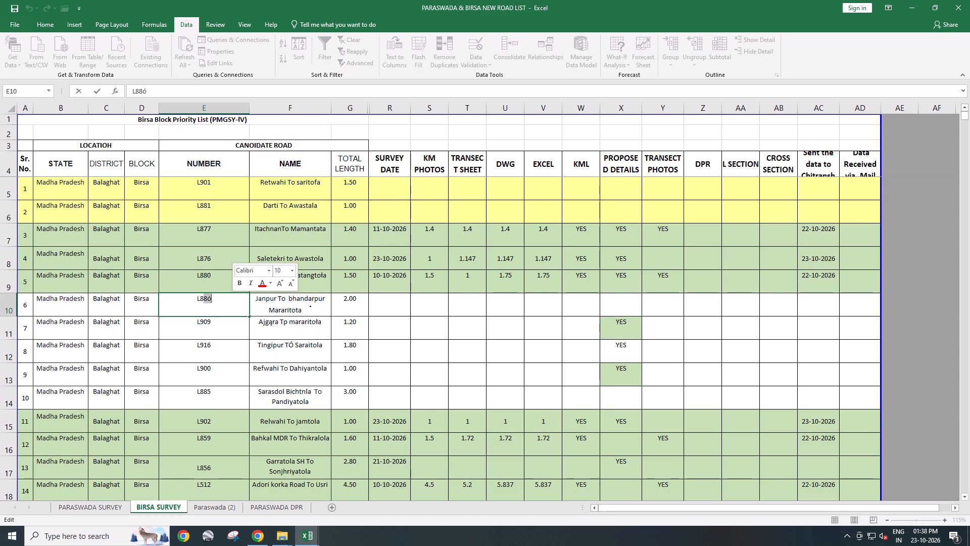
type("80")
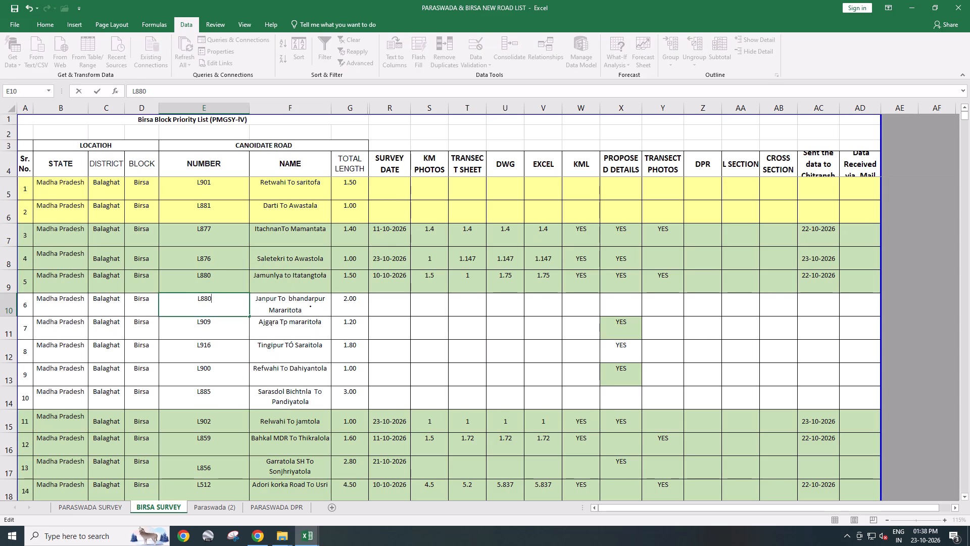
key("BackSpace")
key("6")
key("Return")
Commit L886 as the NUMBER of the Janpur To bhandarpur Mararitota road, serial number 6.
key("Return")
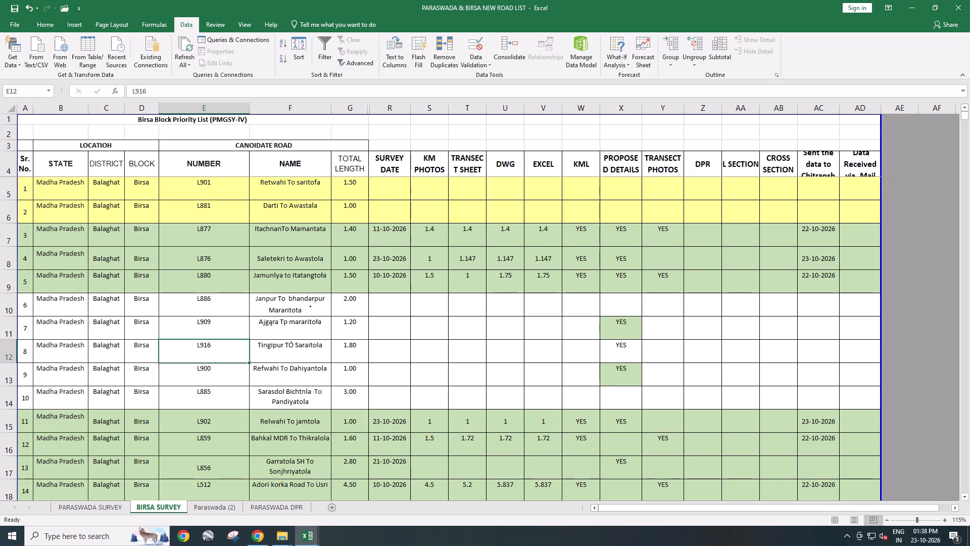
Examine the NUMBER entries of the Birsa roads one by one from serial number 7 to 31 for mistyped characters.
key("Return")
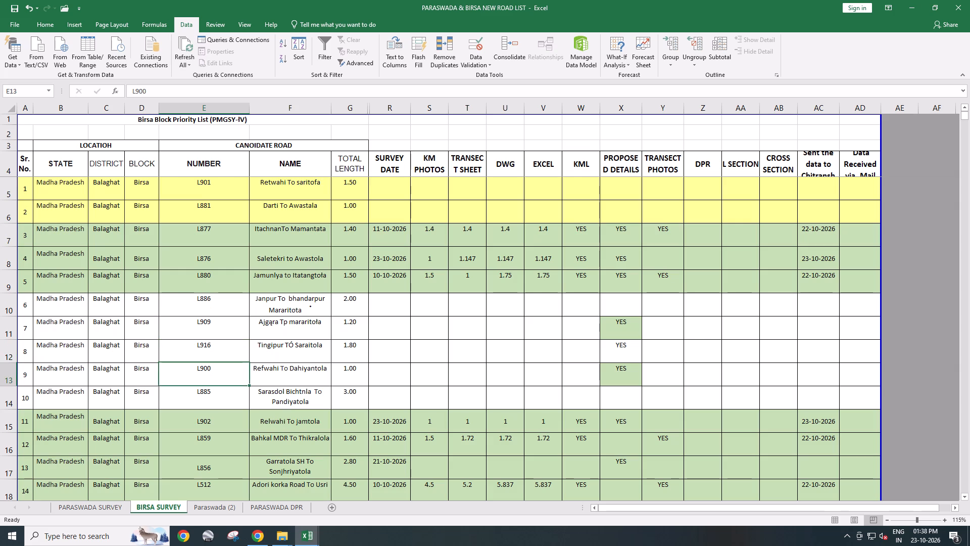
key("Return")
key("Return")
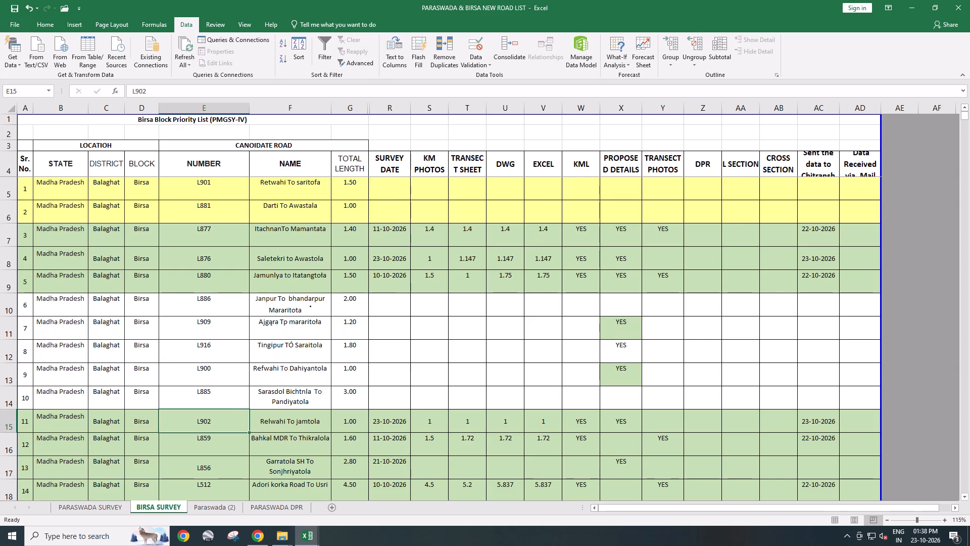
key("Return")
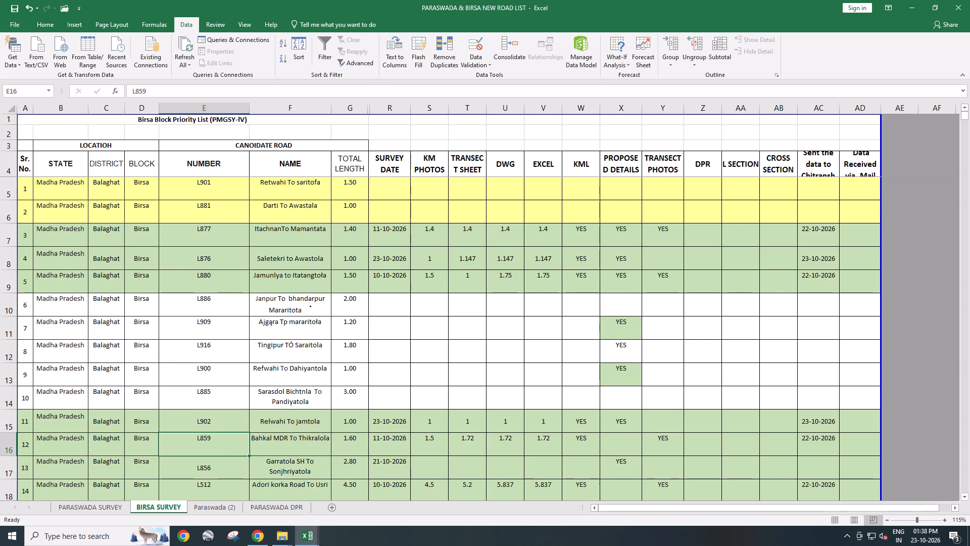
key("Return")
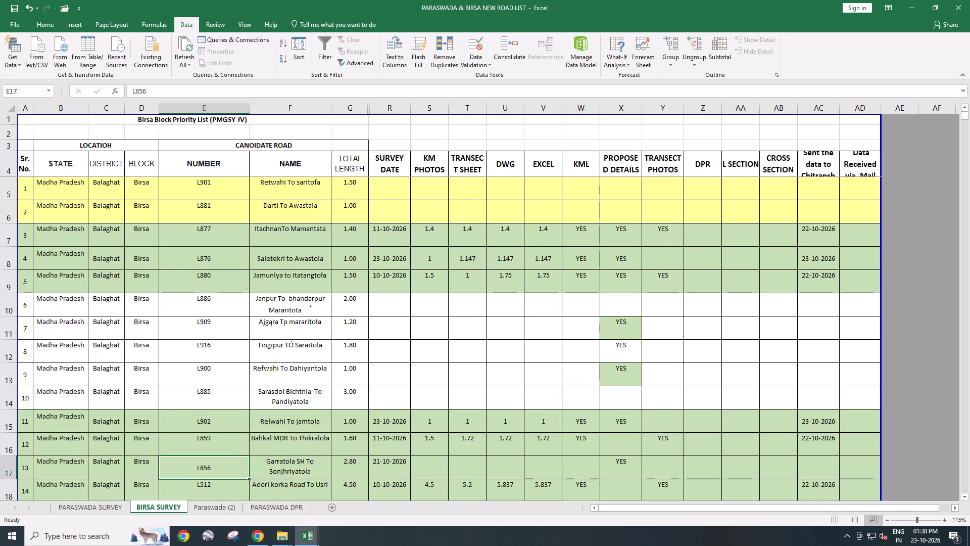
key("Return")
key("Return")
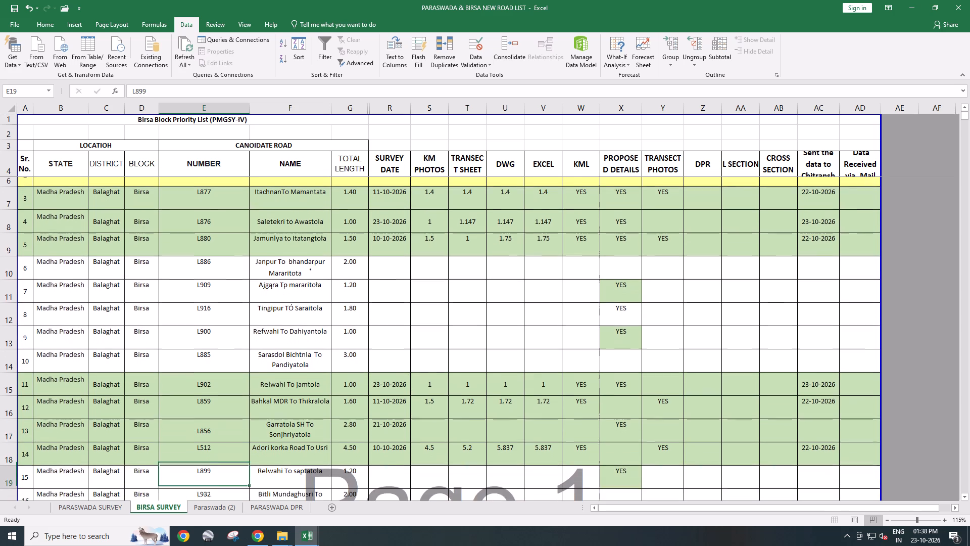
key("Return")
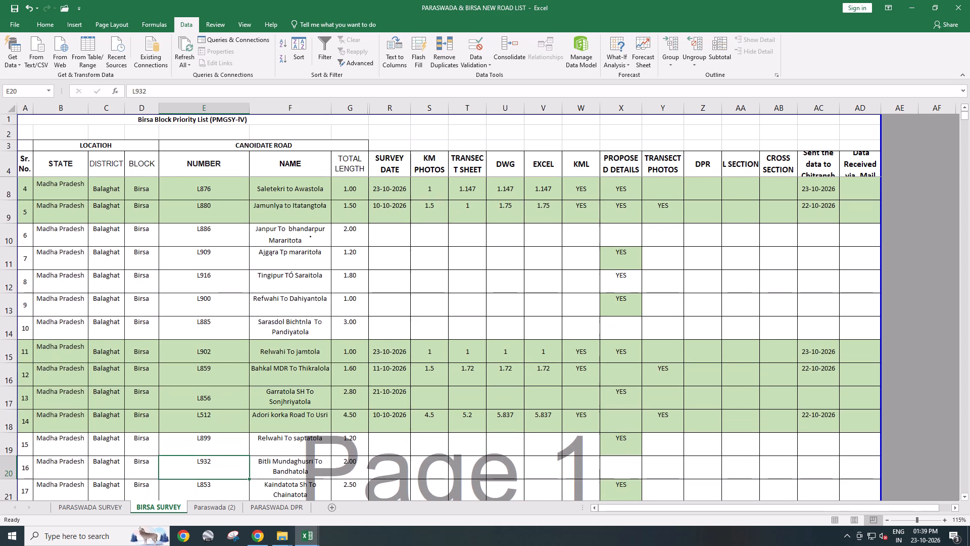
key("Return")
key("Return")
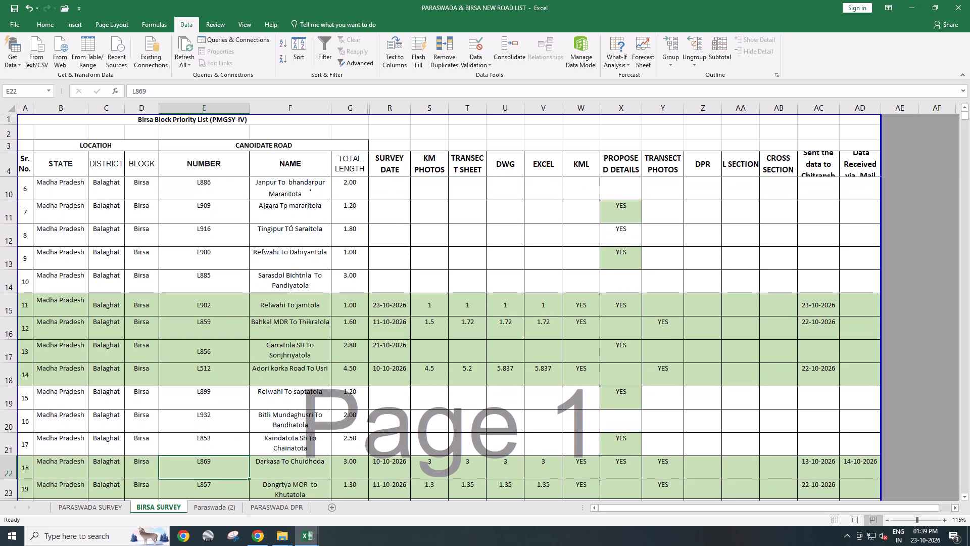
key("Return")
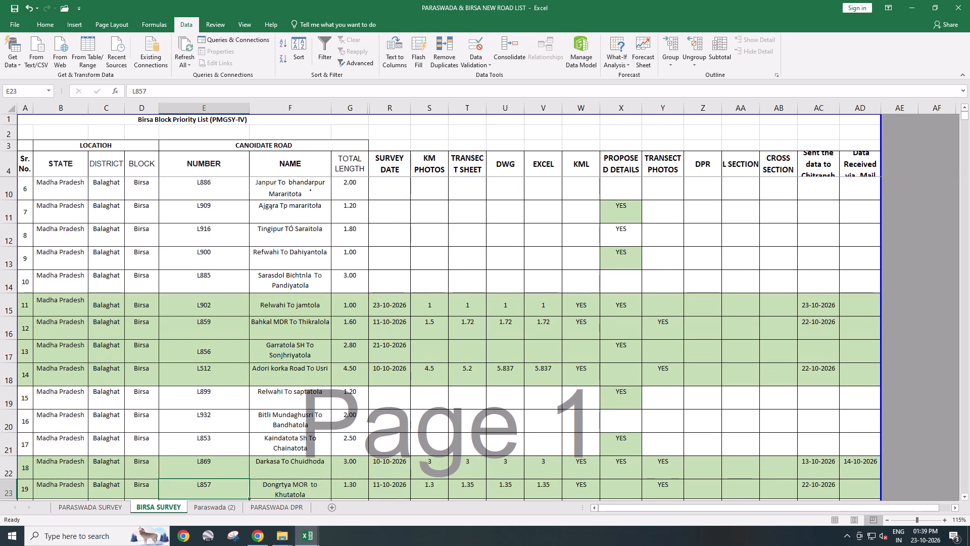
key("Return")
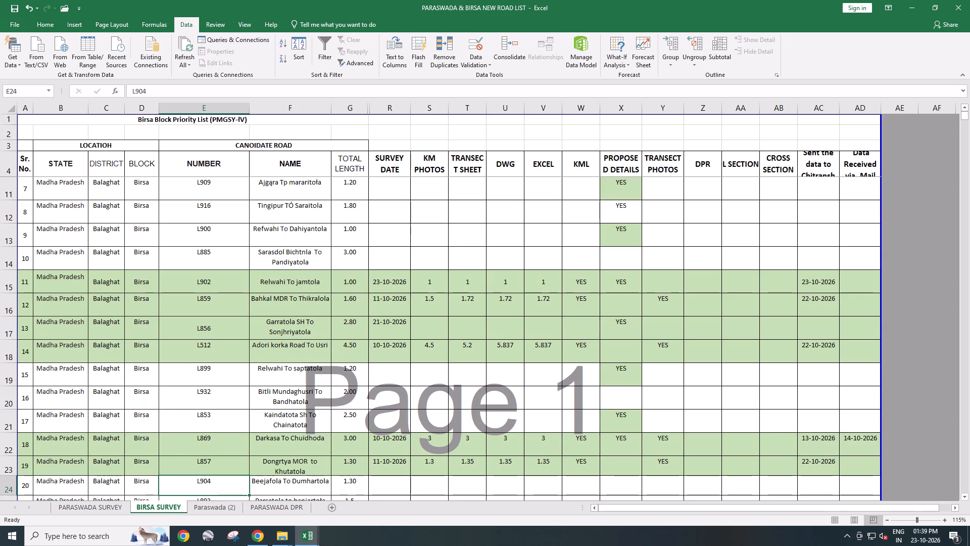
key("Return")
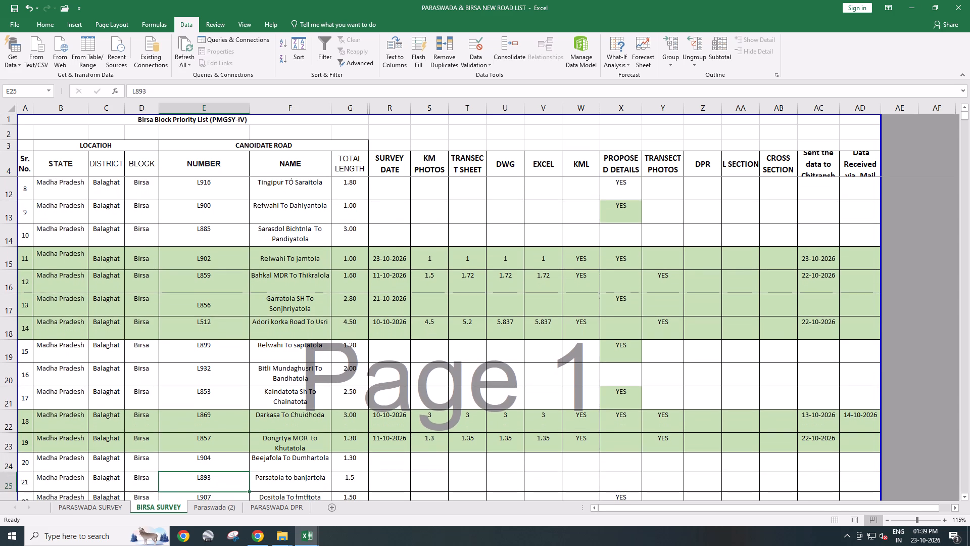
key("Return")
key("Return")
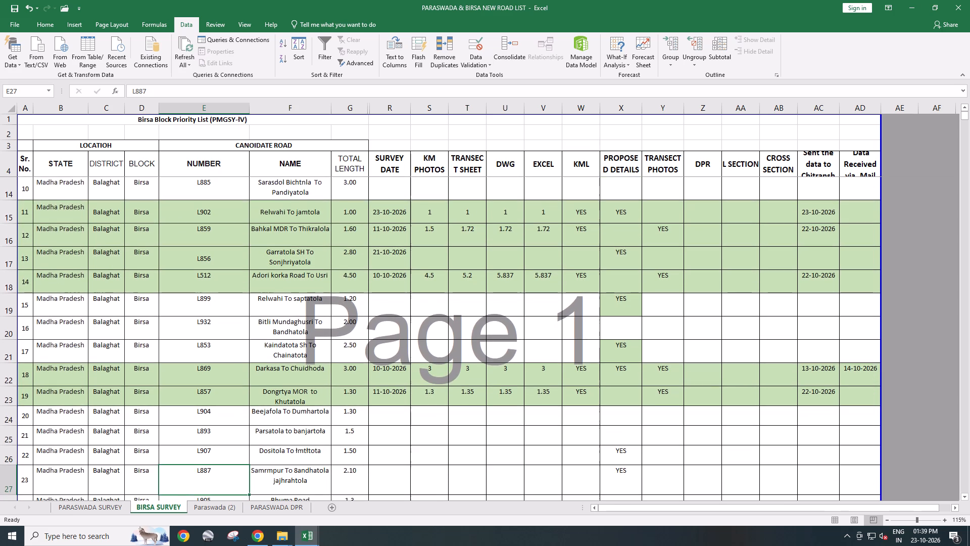
key("Return")
key("Return")
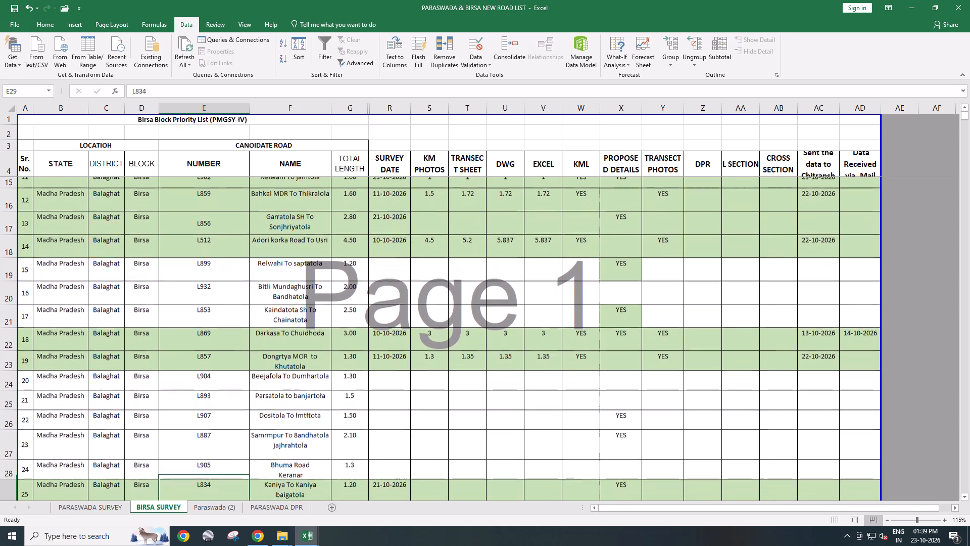
key("Return")
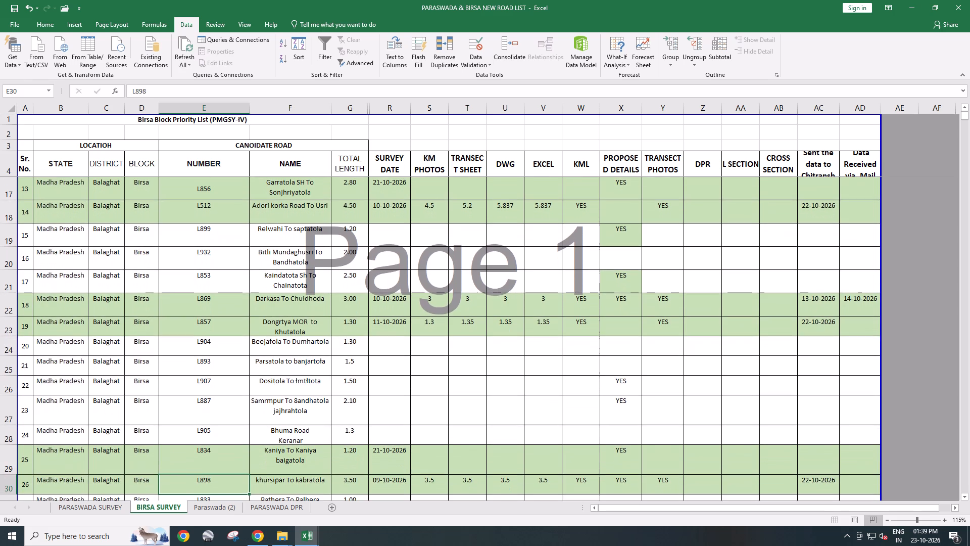
key("Return")
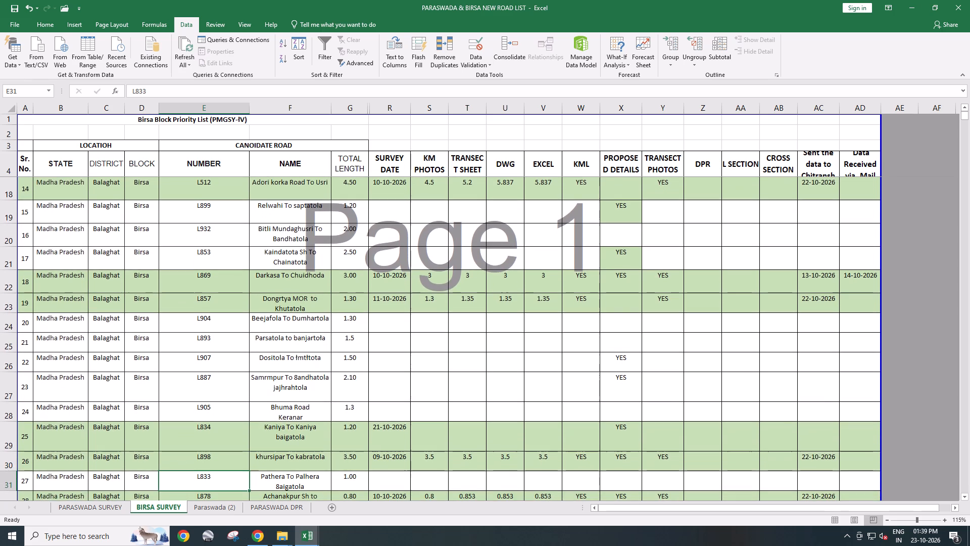
key("Return")
key("Return")
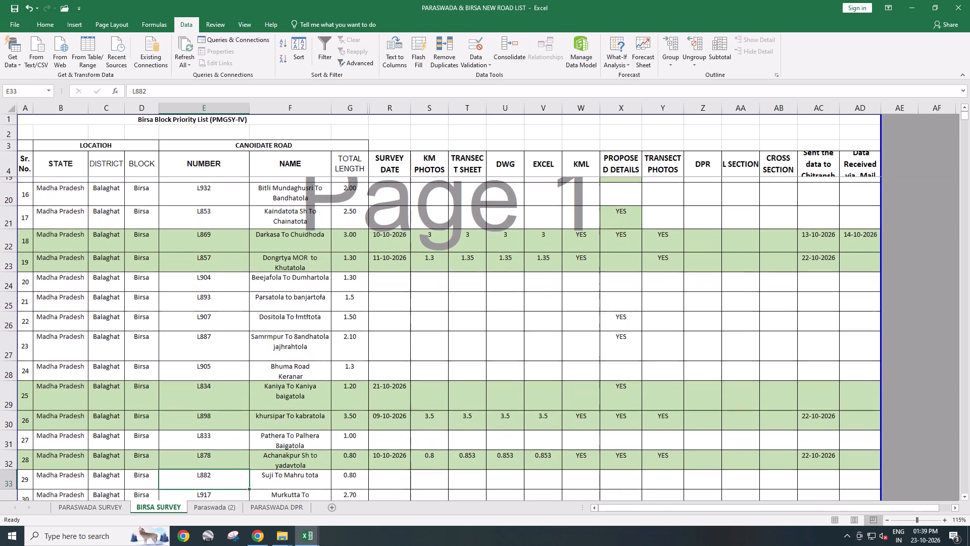
key("Return")
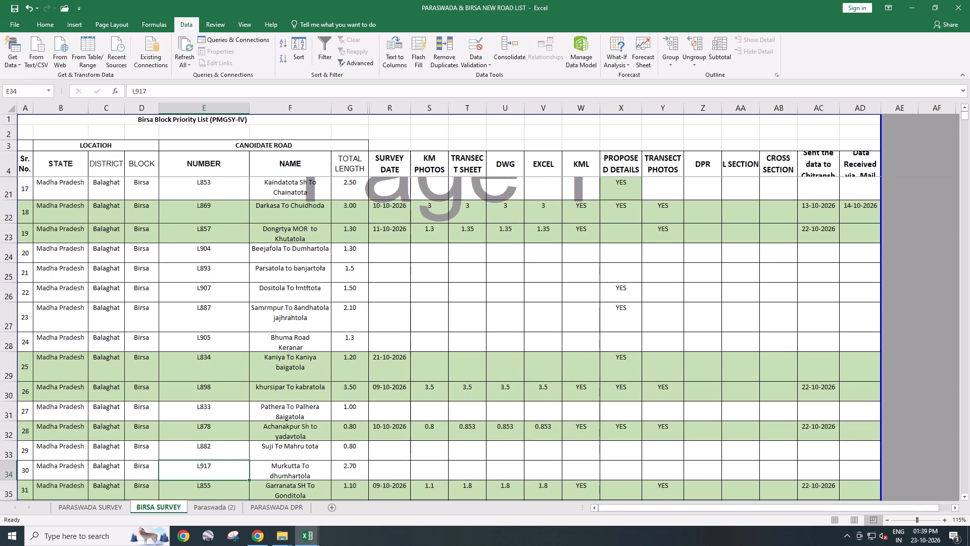
key("Return")
key("Return")
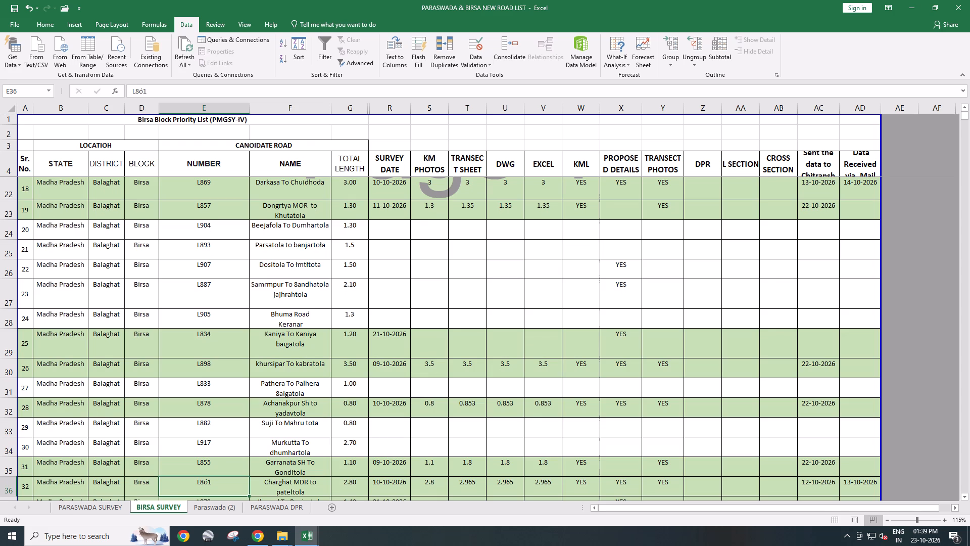
Correct the mistyped NUMBER of the Charghat MDR to pateltola road, serial number 32, to L861.
key("F2")
key("BackSpace")
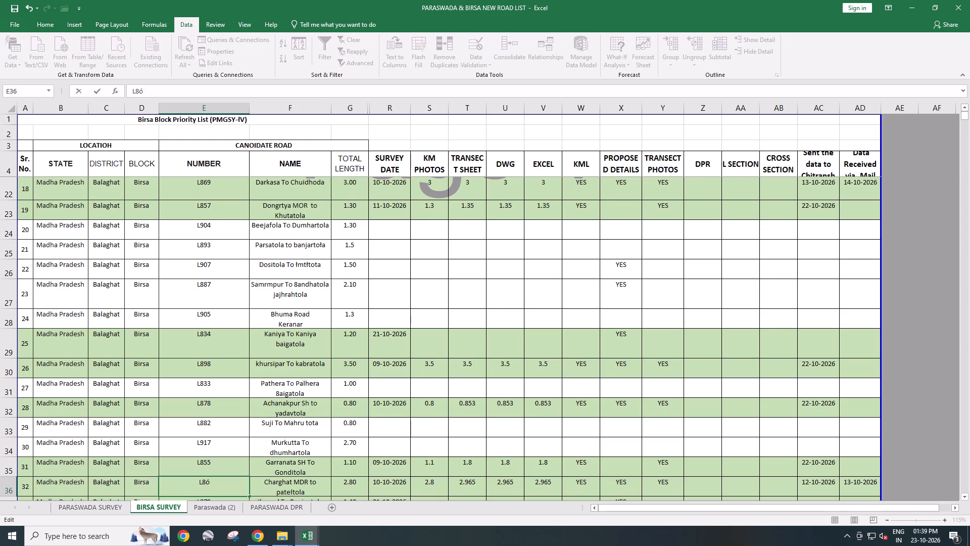
key("BackSpace")
type("61")
key("Return")
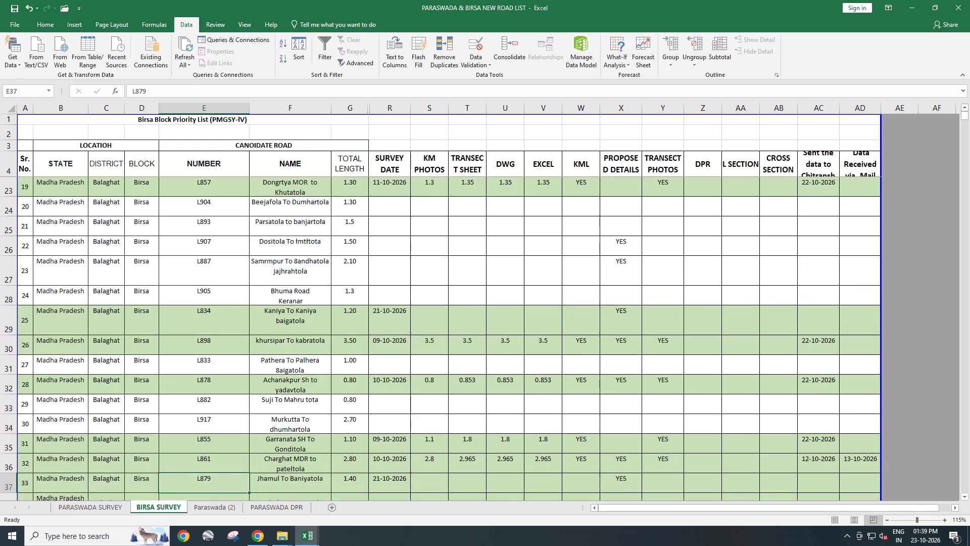
Examine the NUMBER entries of the Birsa roads one by one from serial number 33 to 53 for mistyped characters.
key("Return")
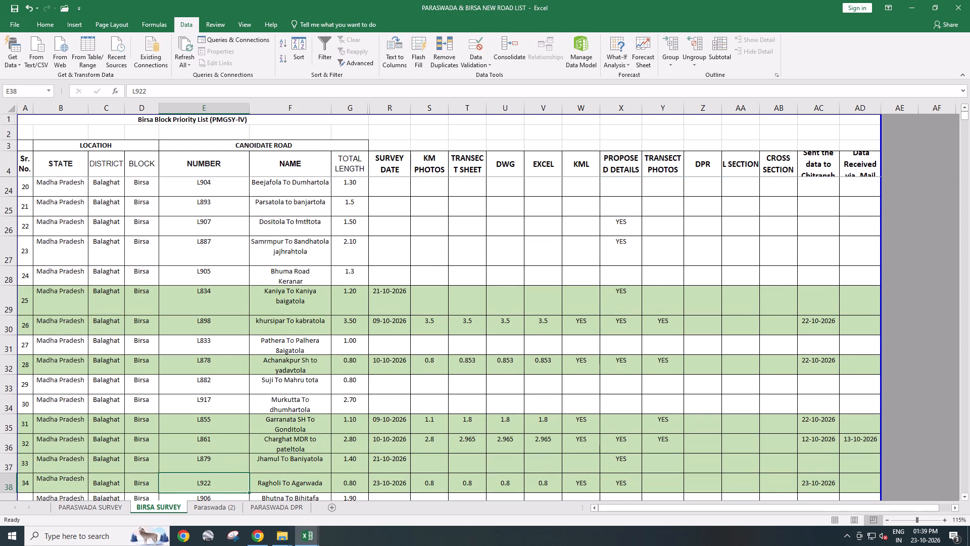
key("Return")
key("Return")
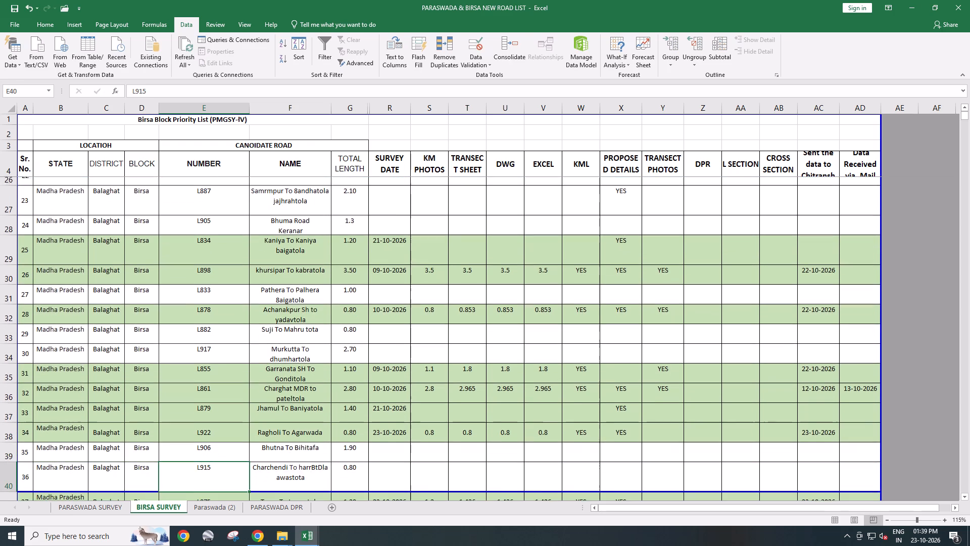
key("Return")
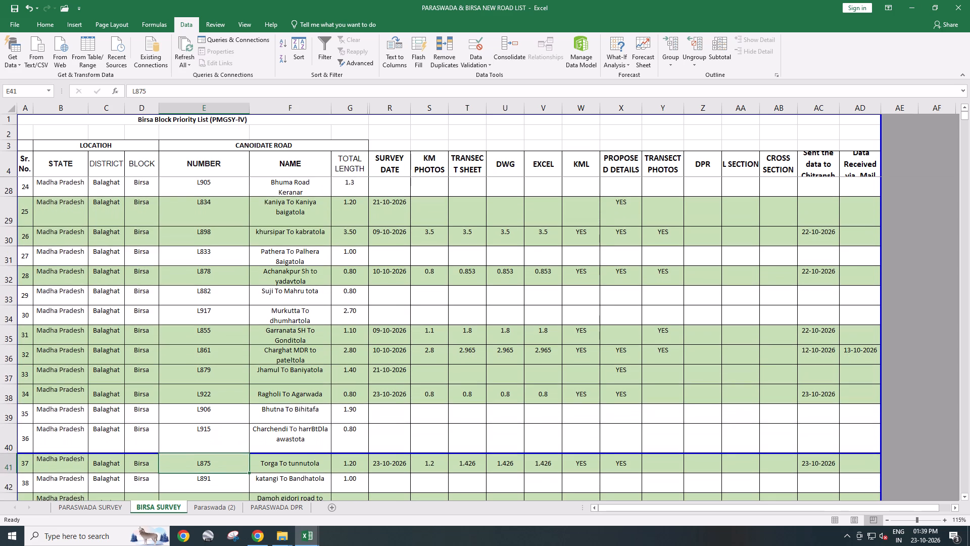
key("Return")
key("Return")
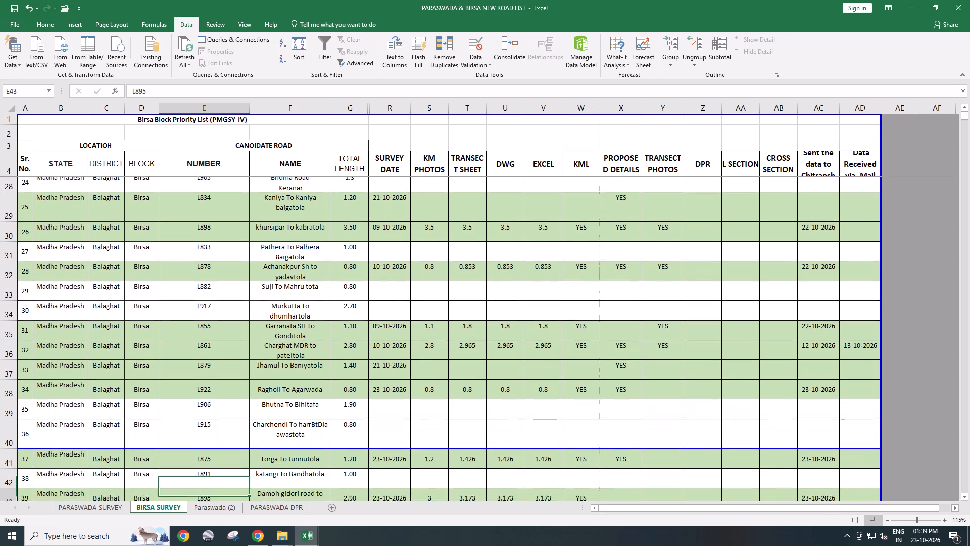
key("Return")
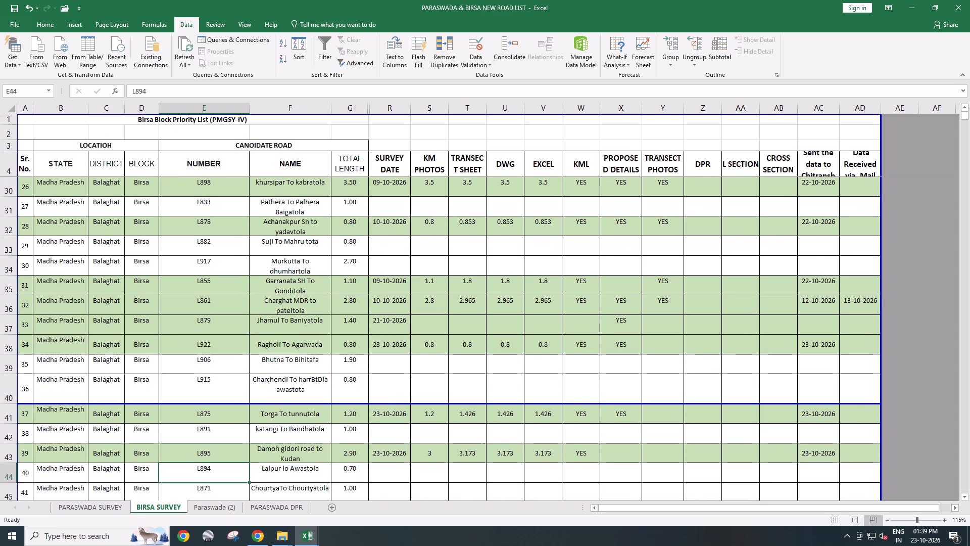
key("Return")
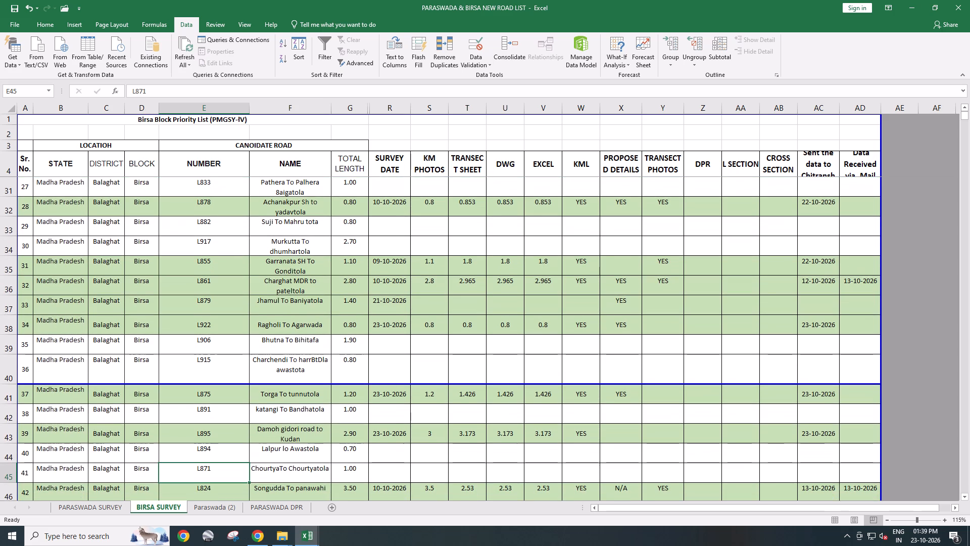
key("Return")
key("Return")
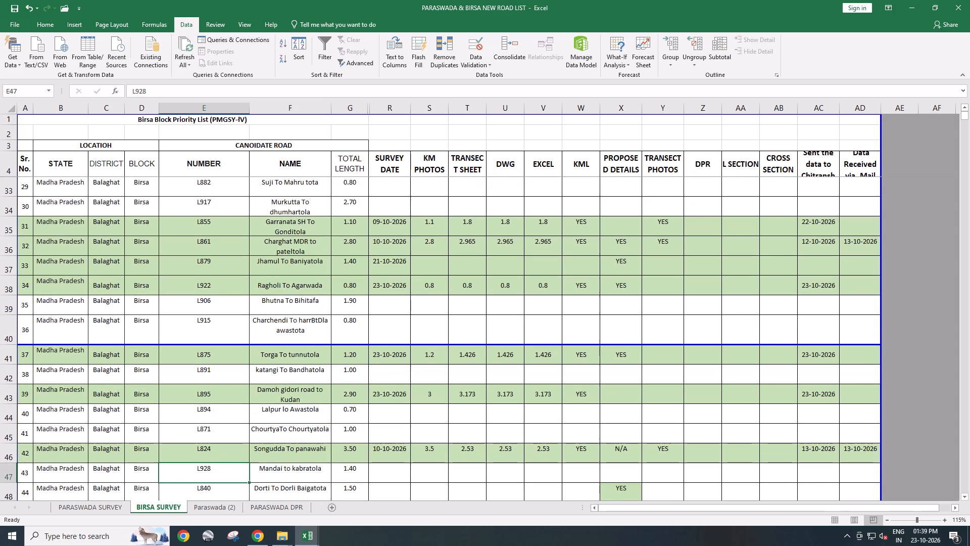
key("Return")
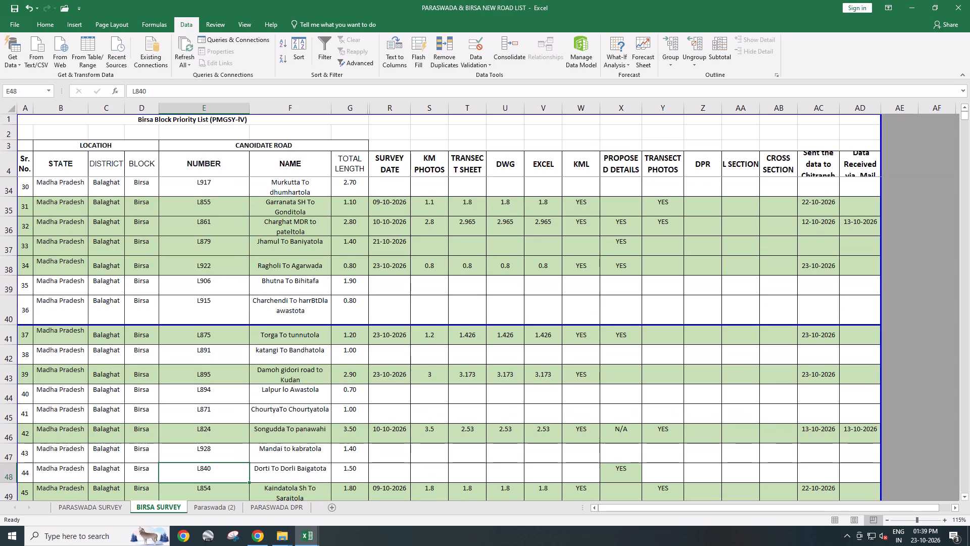
key("Return")
key("Return")
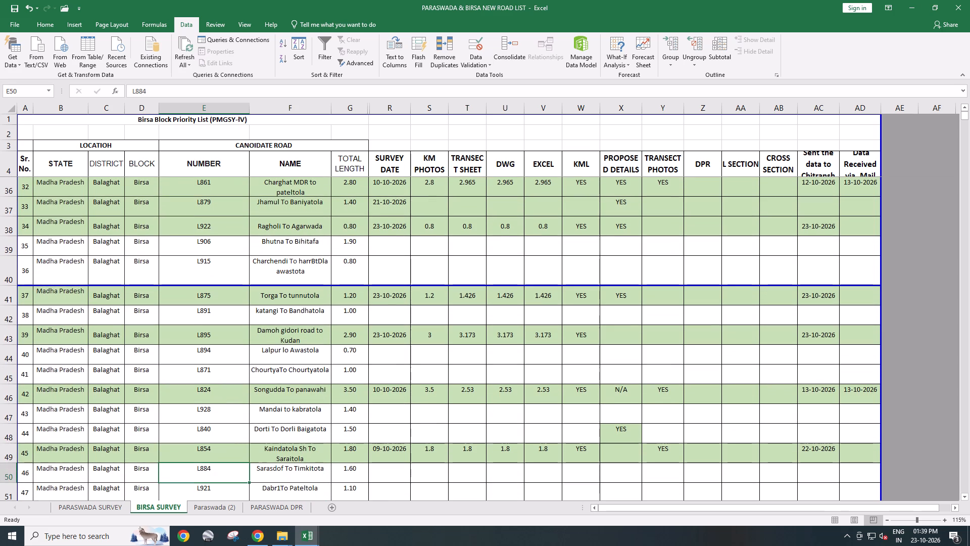
key("Return")
key("Return")
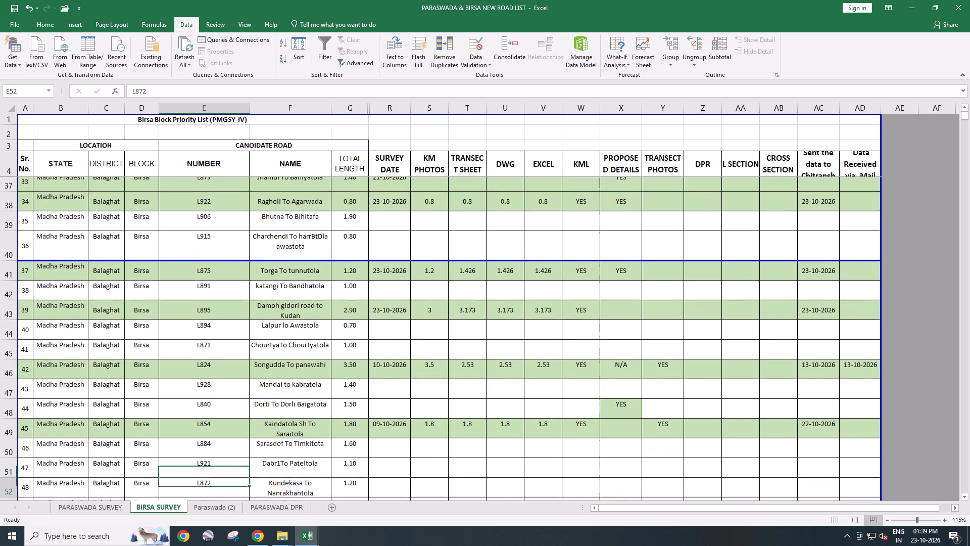
key("Return")
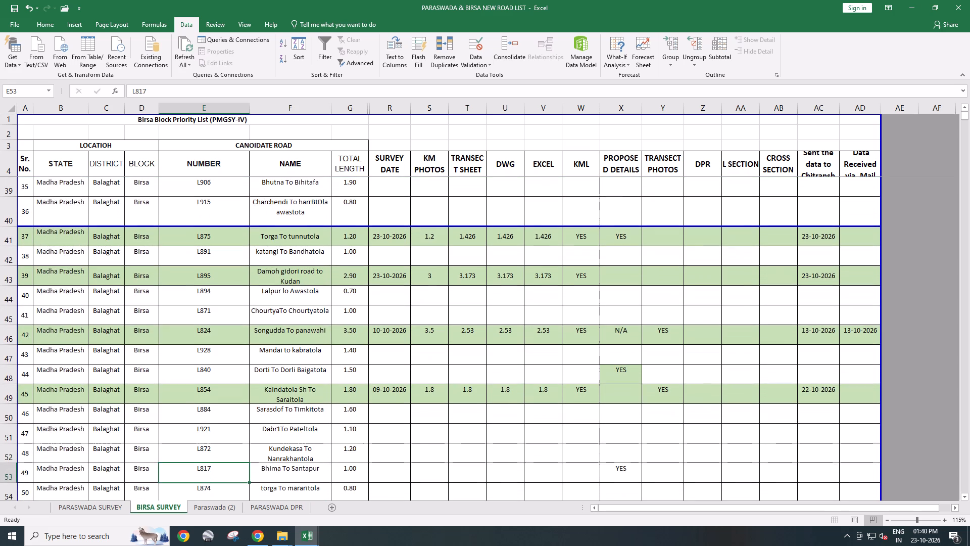
key("Return")
key("Return")
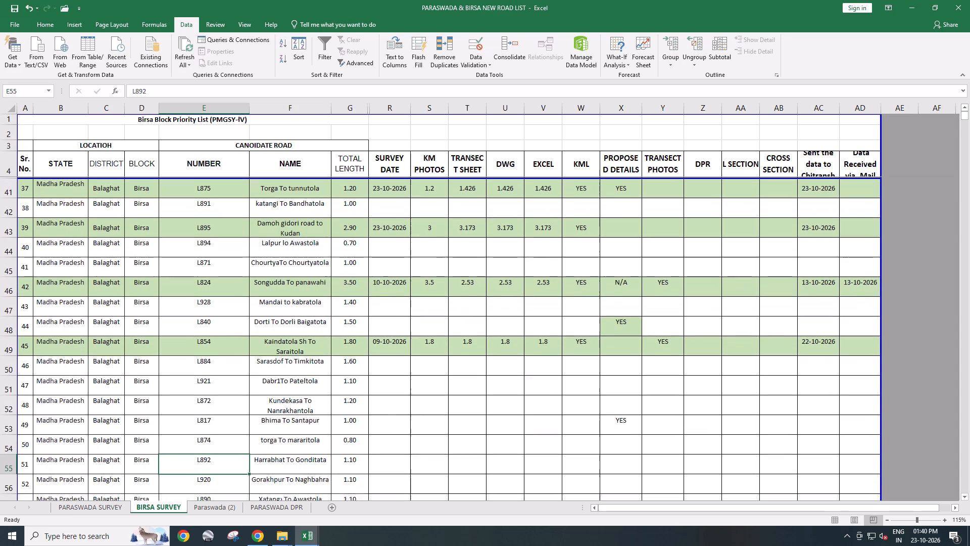
key("Return")
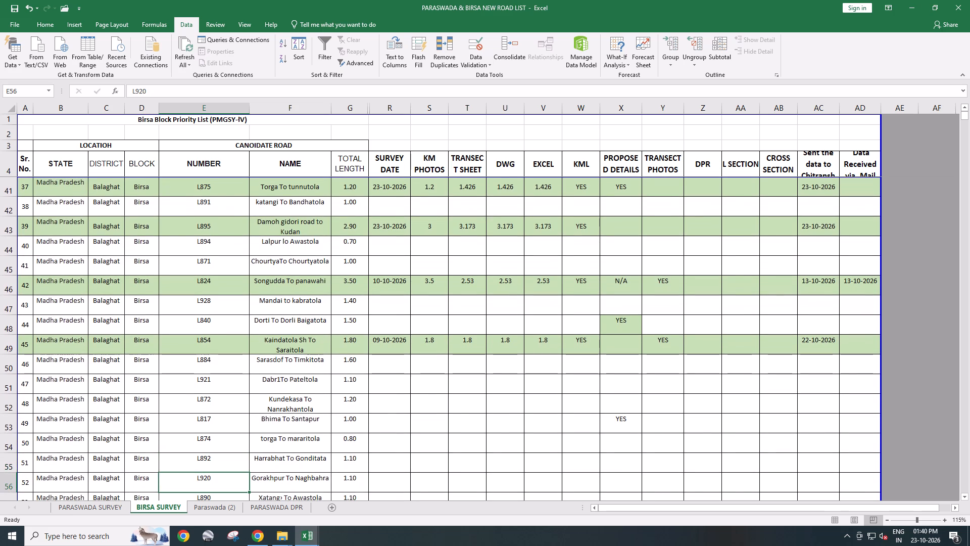
key("Return")
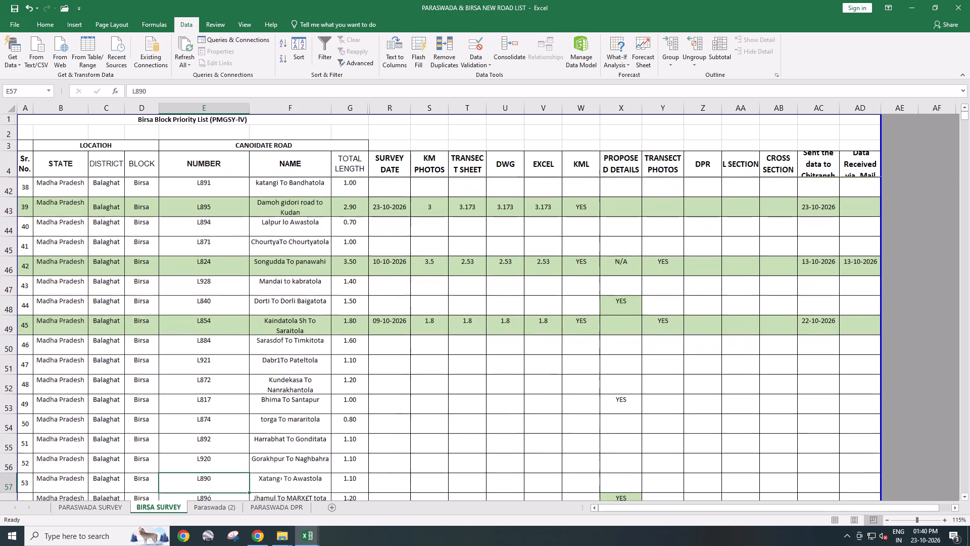
Correct the mistyped NUMBER of the Jhamul To MARX£T tota road, serial number 54, to L896.
key("Return")
key("F2")
key("BackSpace")
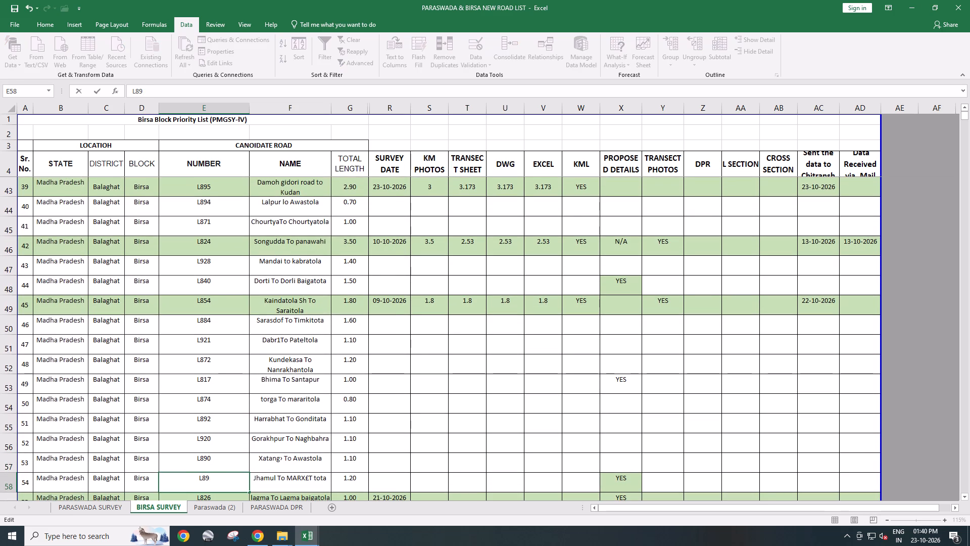
key("6")
key("Return")
Examine the NUMBER entries of the remaining Birsa roads one by one from serial number 55 to 78 for mistyped characters.
key("Return")
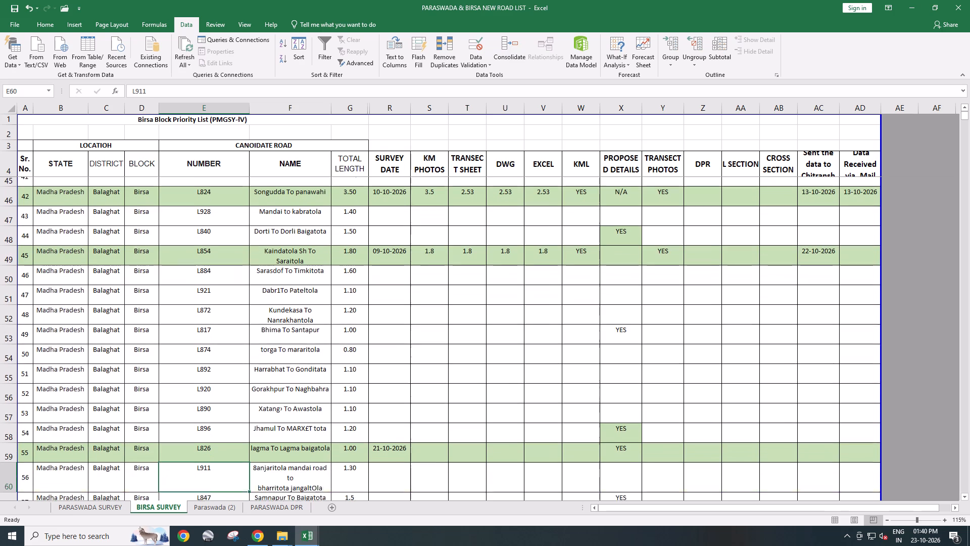
key("Return")
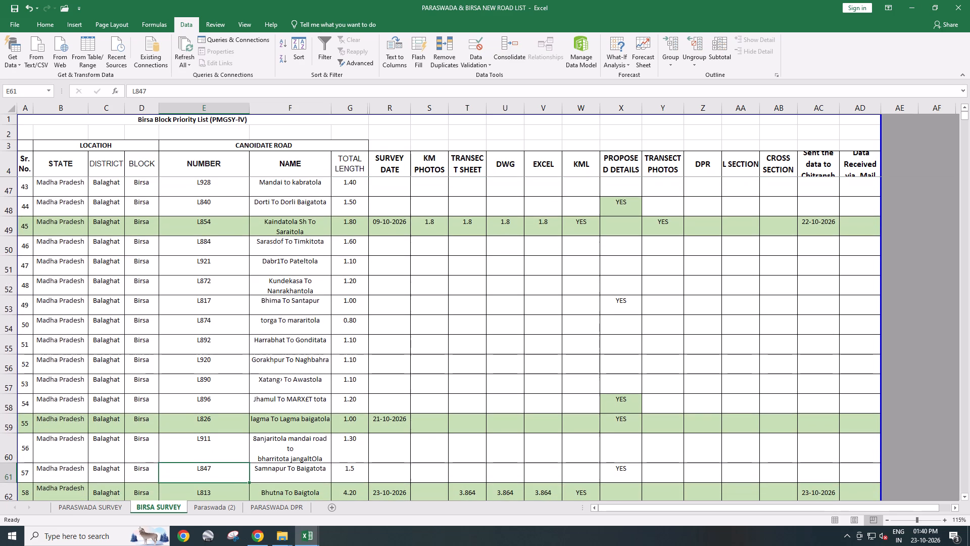
key("Return")
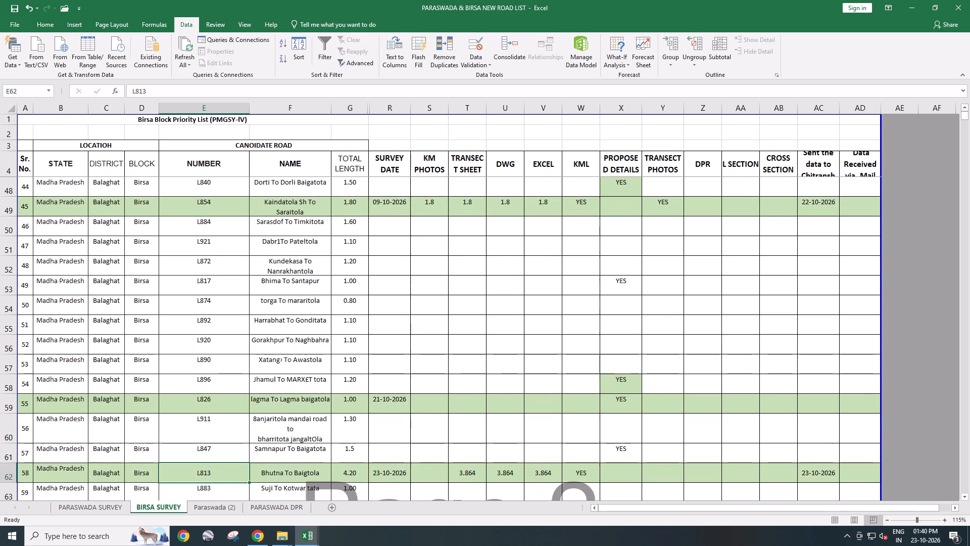
key("Return")
key("Return")
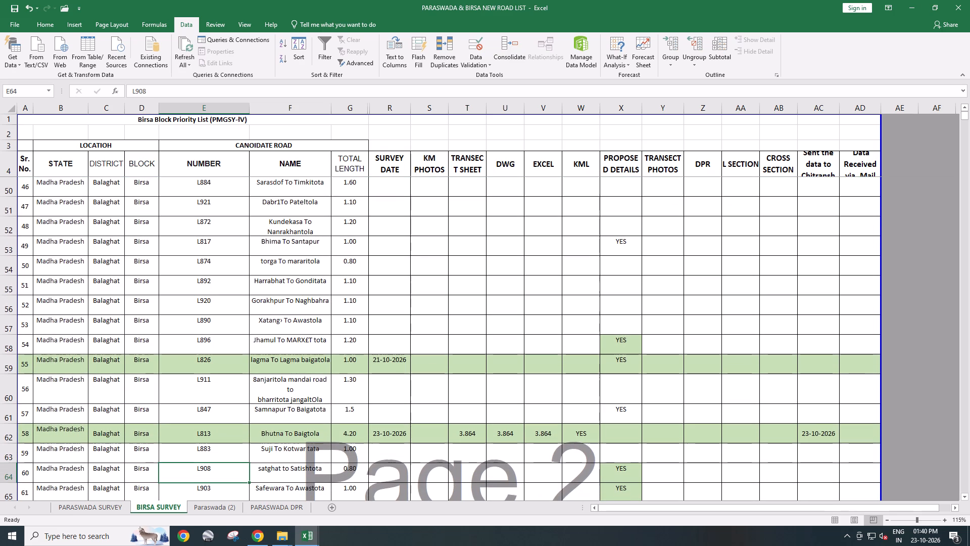
key("Return")
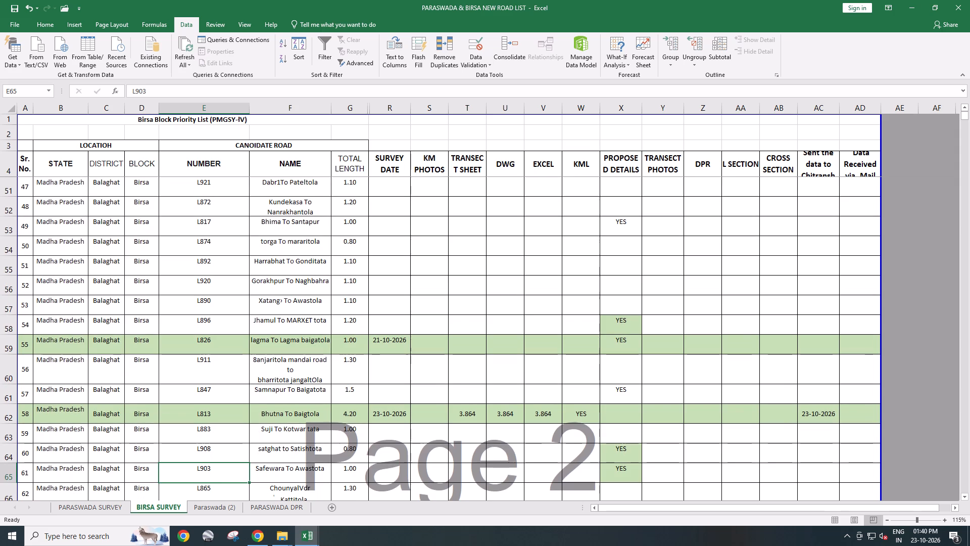
key("Return")
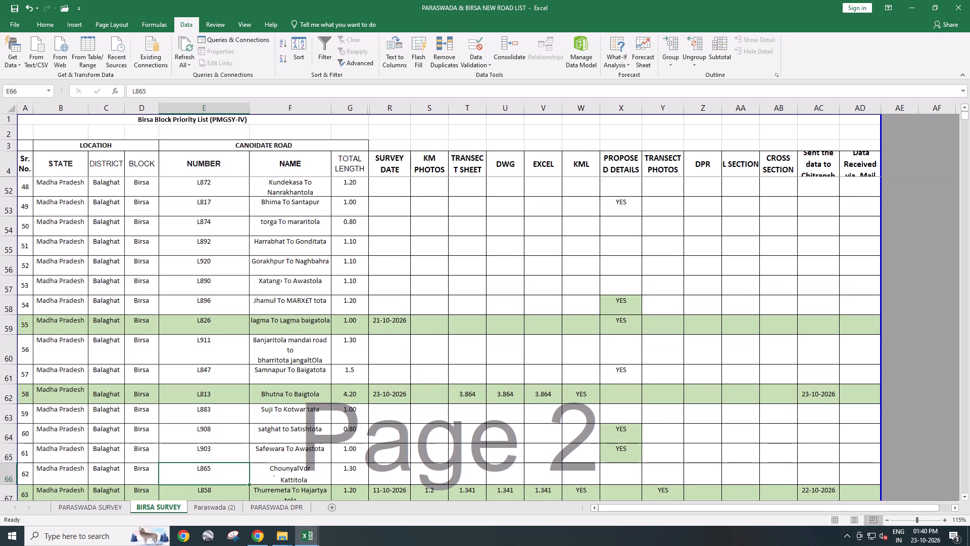
key("Return")
key("Return")
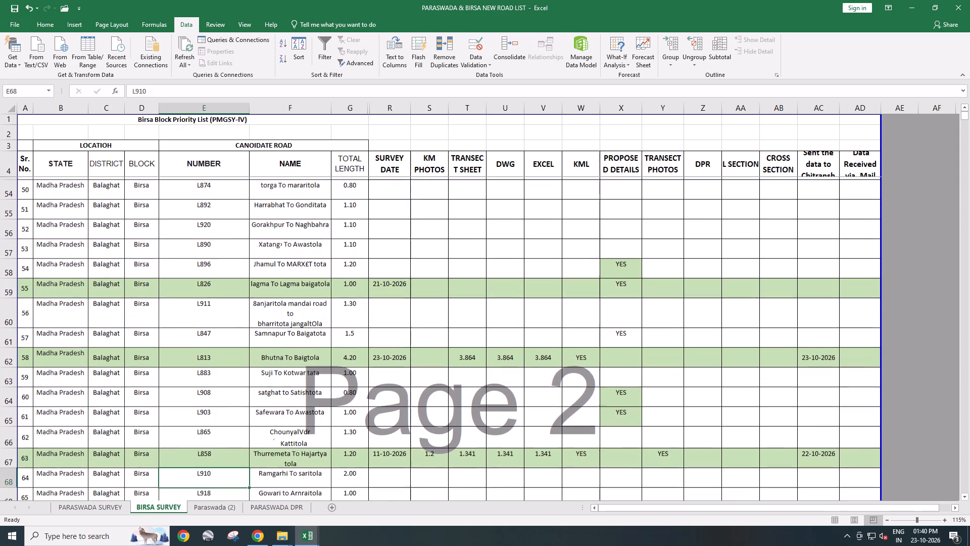
key("Return")
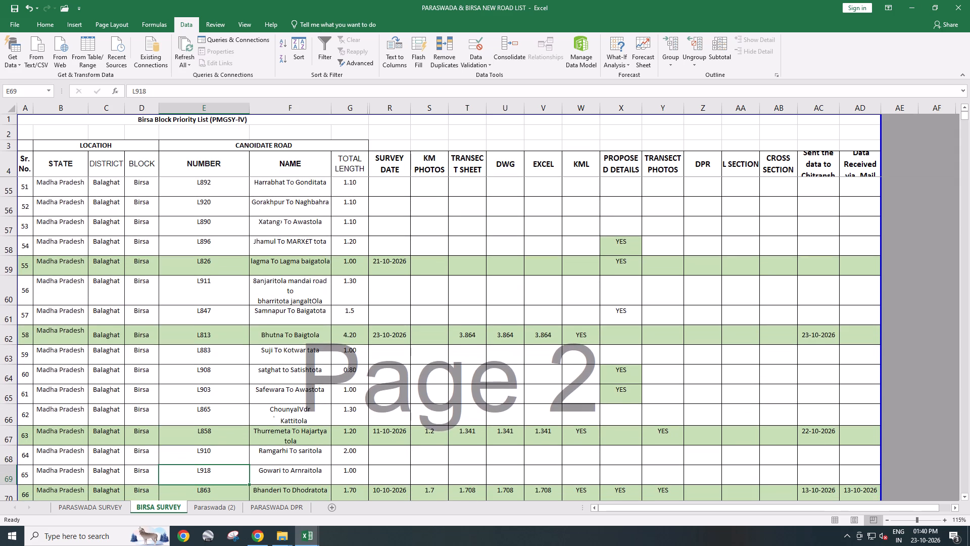
key("Return")
key("Return")
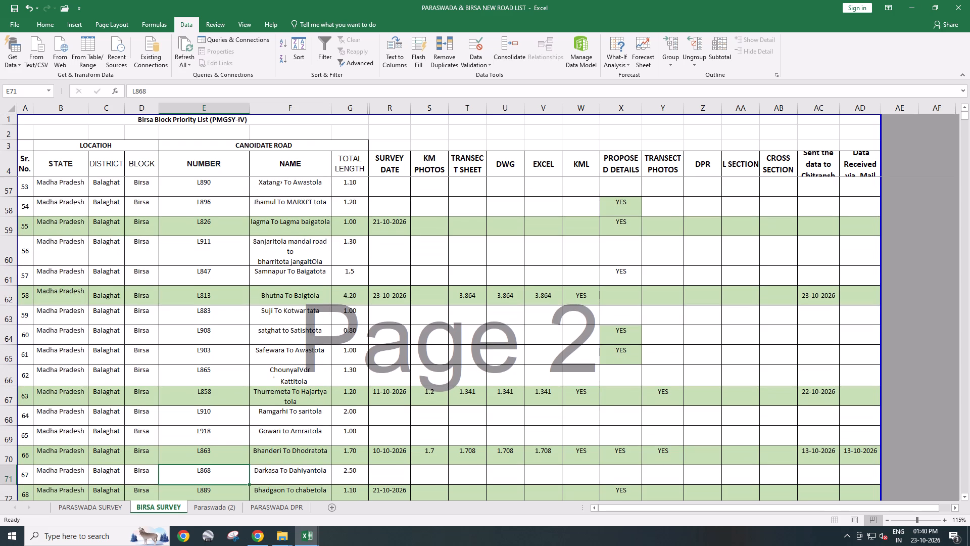
key("Return")
key("Return")
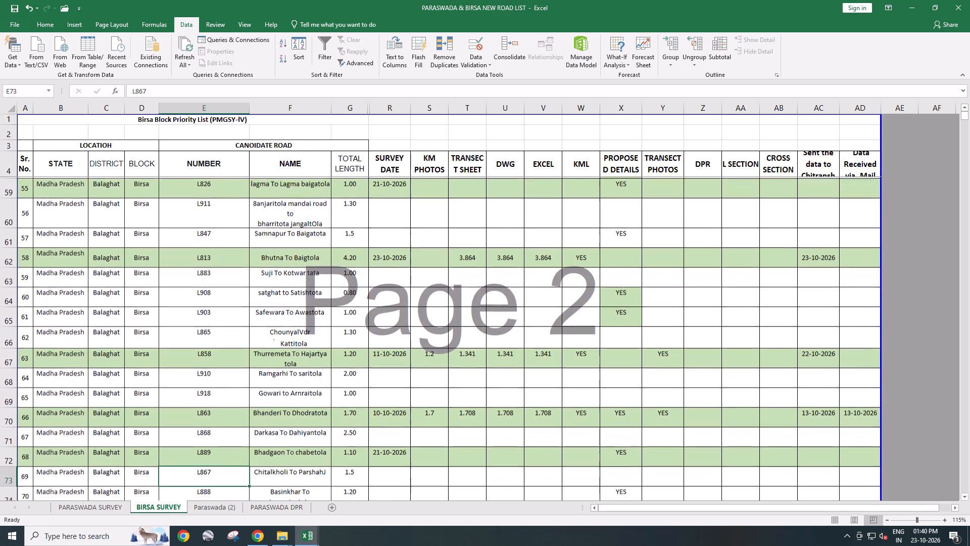
key("Return")
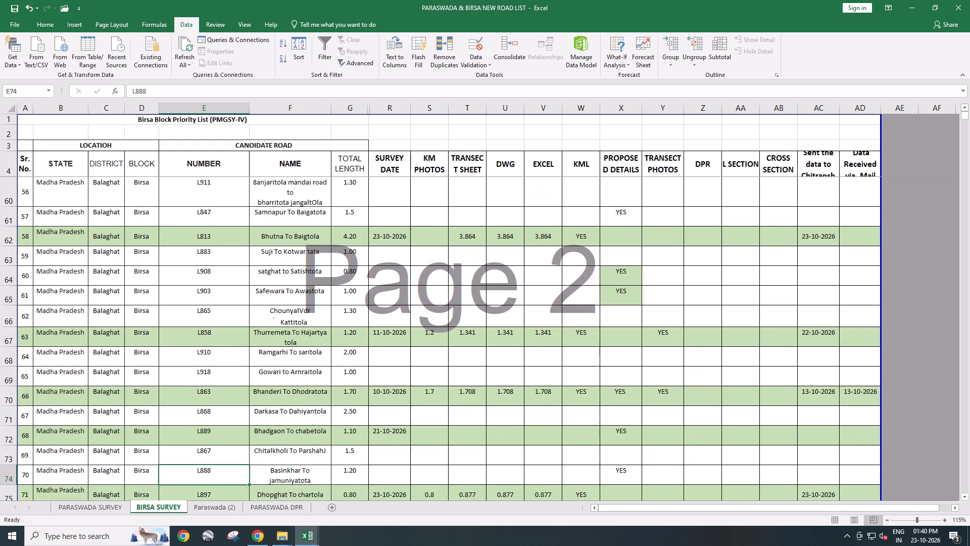
key("Return")
key("Return")
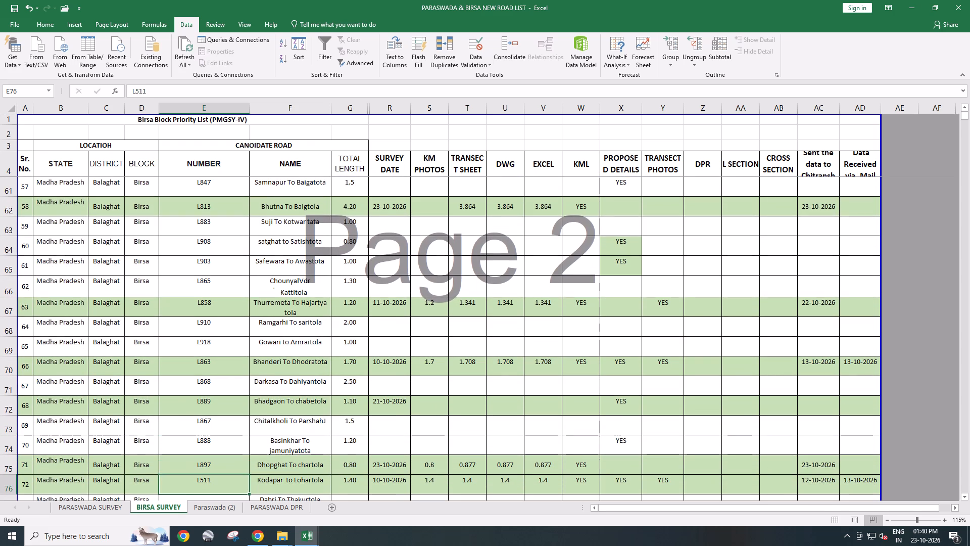
key("Return")
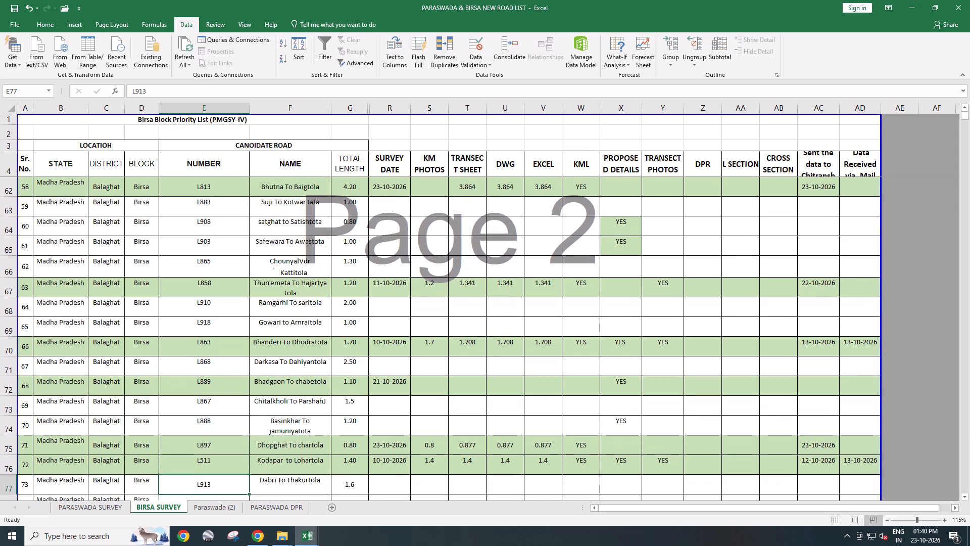
key("Return")
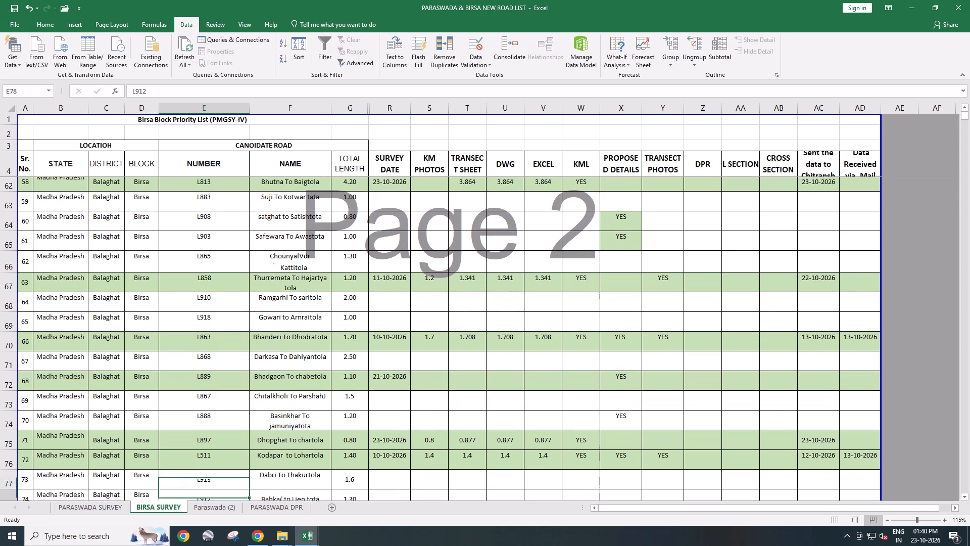
key("Return")
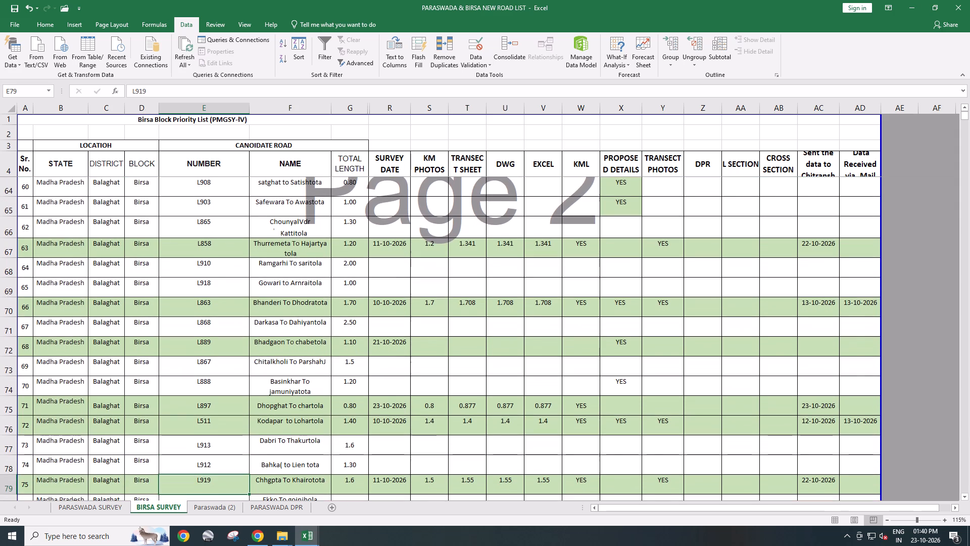
key("Return")
key("Return")
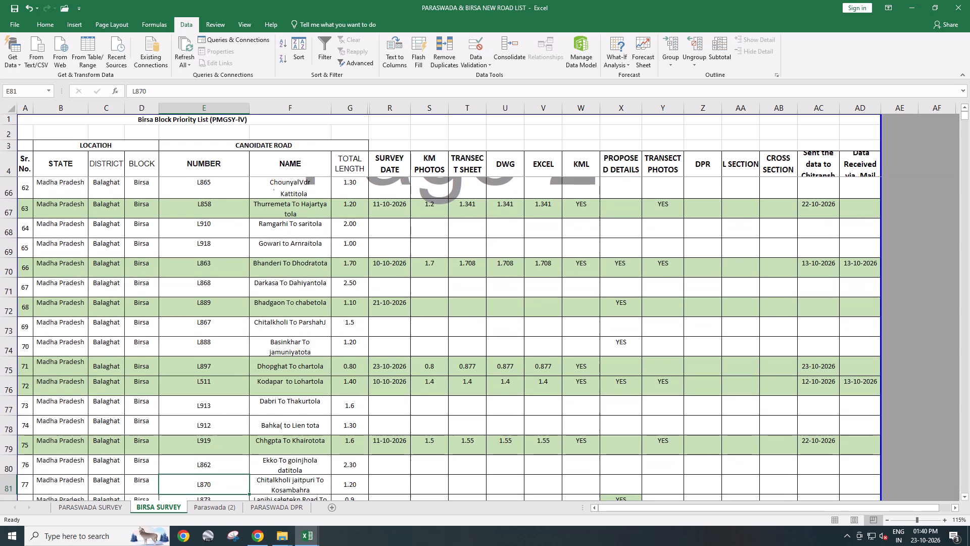
key("Return")
key("Return")
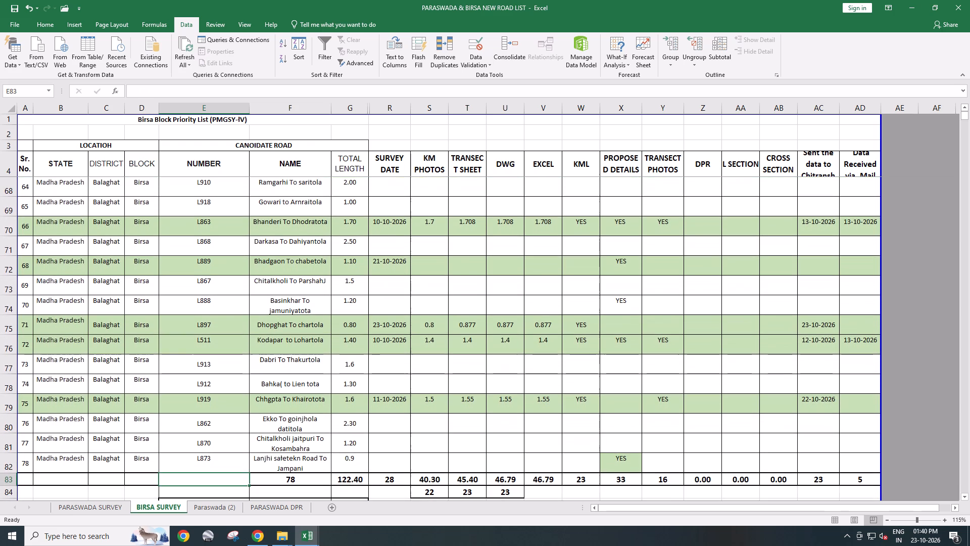
Save the road list workbook with the corrected Birsa road numbers.
key("ctrl+s")
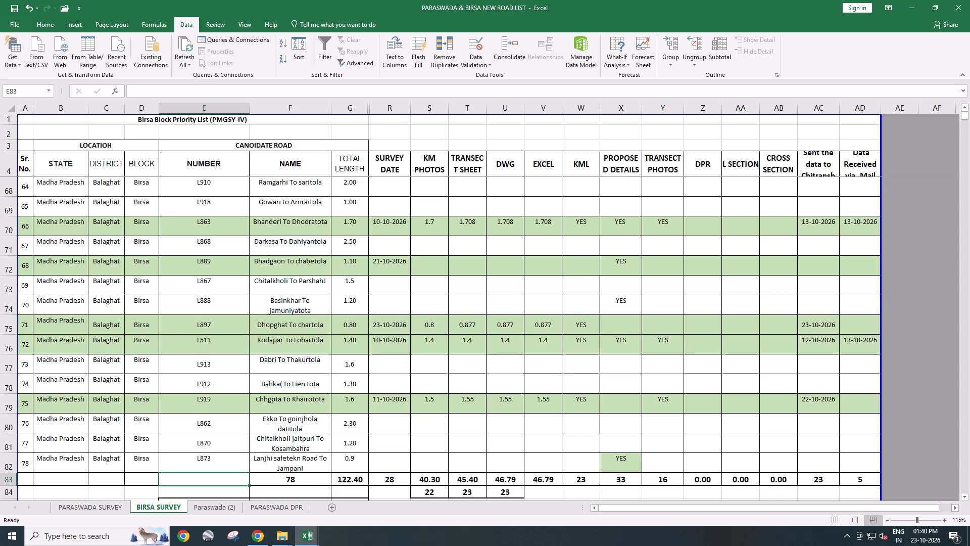
key("ctrl+s")
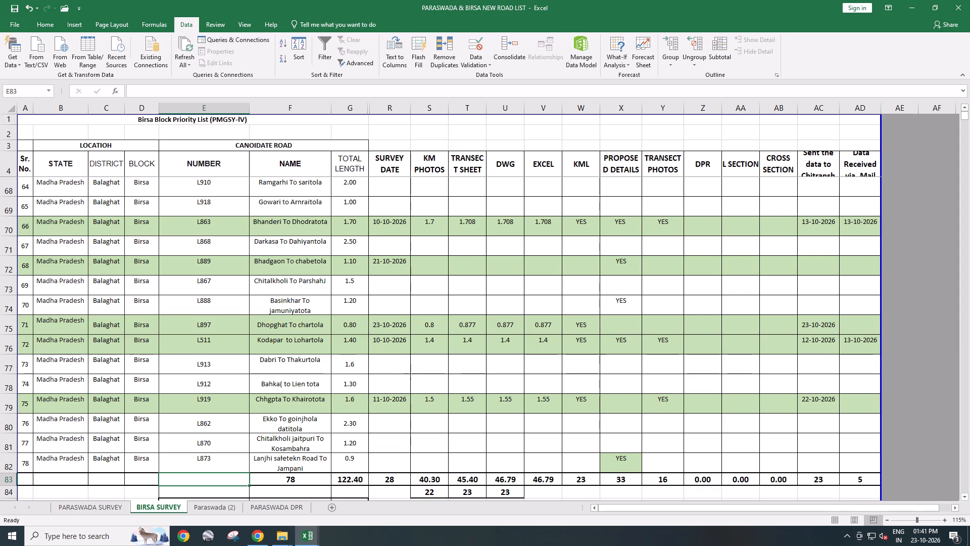
Open the BIRSA road folder inside BALAGHAT ROAD > Birsa NEW in File Explorer and check its contents.
scroll(357, 396, "down", 1)
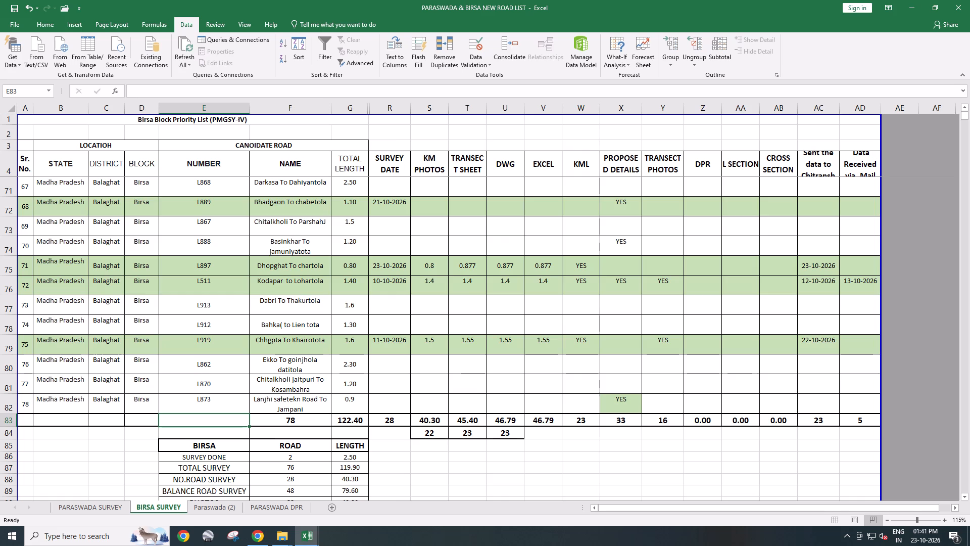
key("alt+Tab")
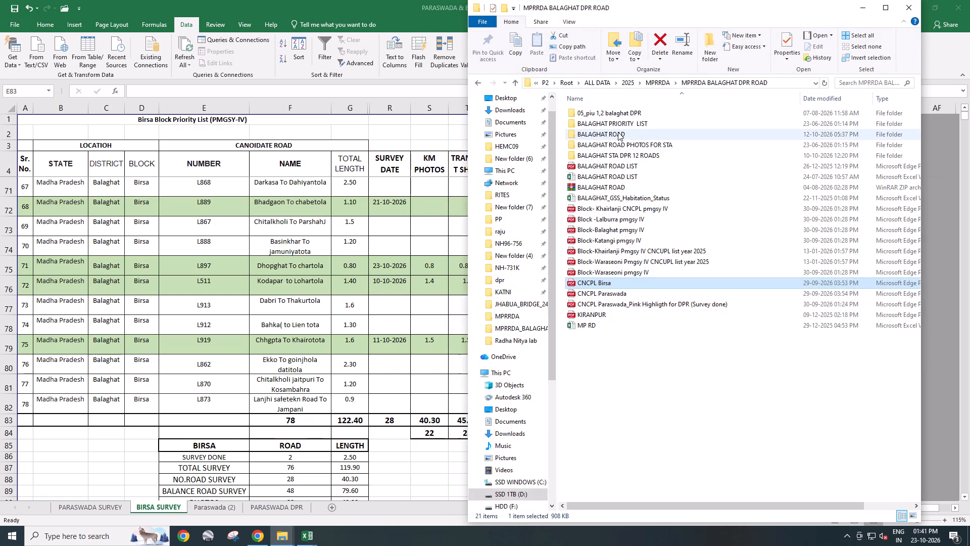
double_click(618, 132)
double_click(605, 151)
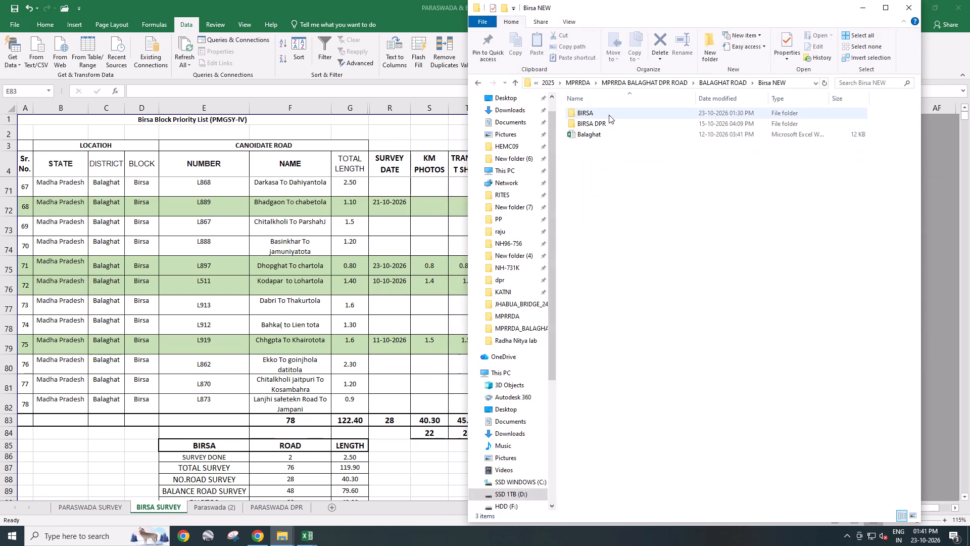
double_click(605, 111)
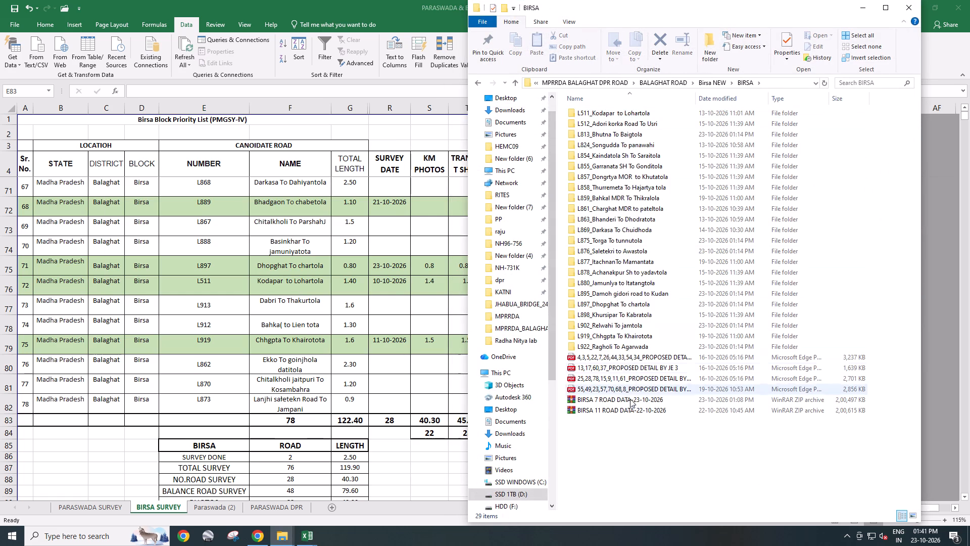
left_click(434, 352)
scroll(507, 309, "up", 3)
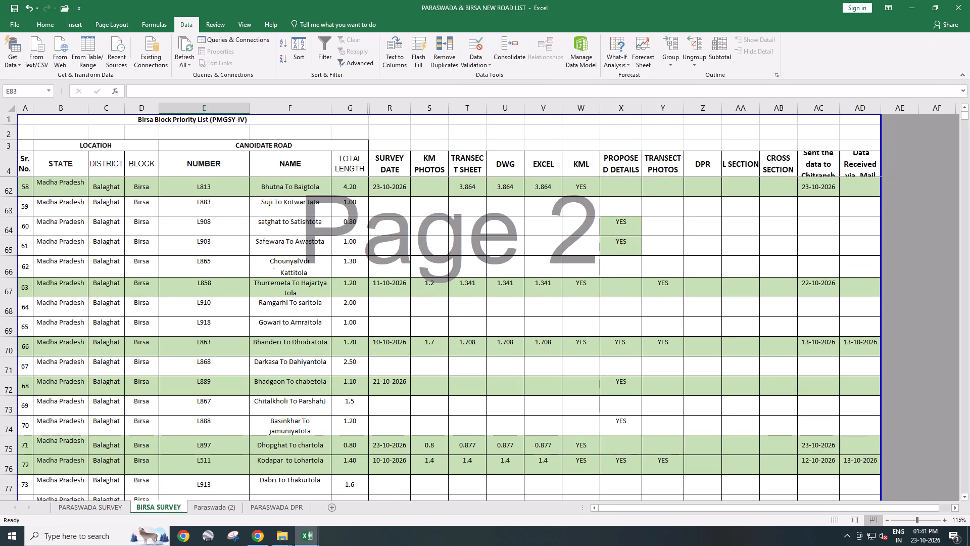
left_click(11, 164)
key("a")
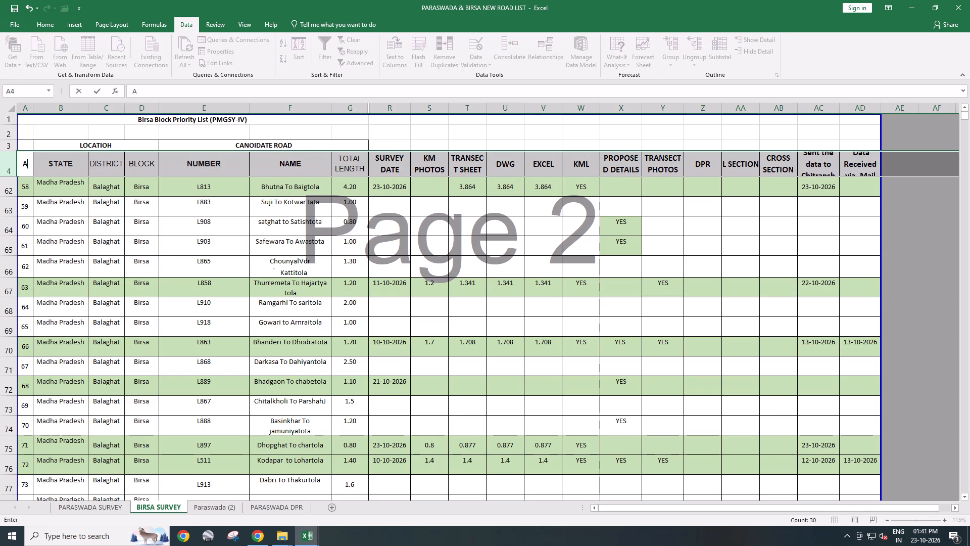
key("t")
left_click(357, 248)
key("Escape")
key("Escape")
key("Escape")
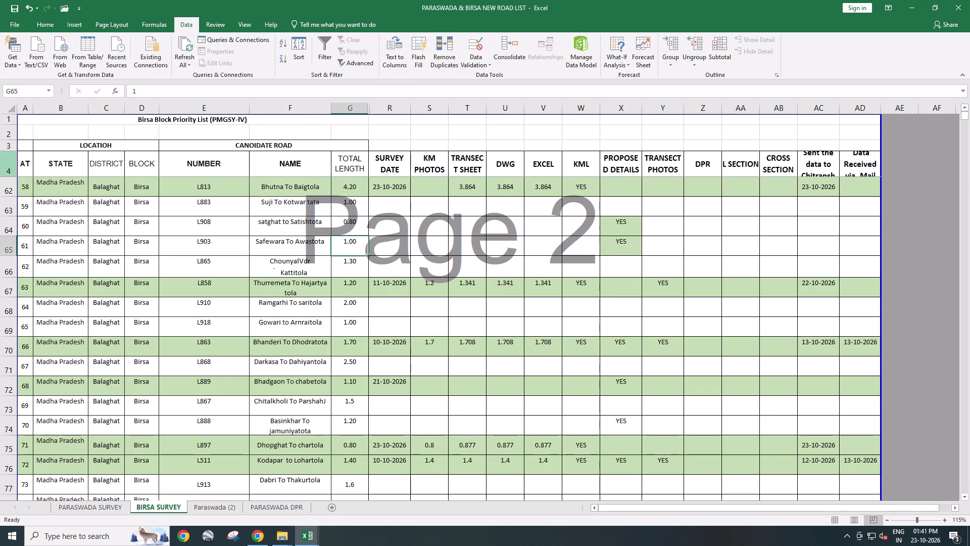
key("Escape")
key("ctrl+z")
Add filters to the header row 4 of the BIRSA SURVEY sheet.
left_click(13, 169)
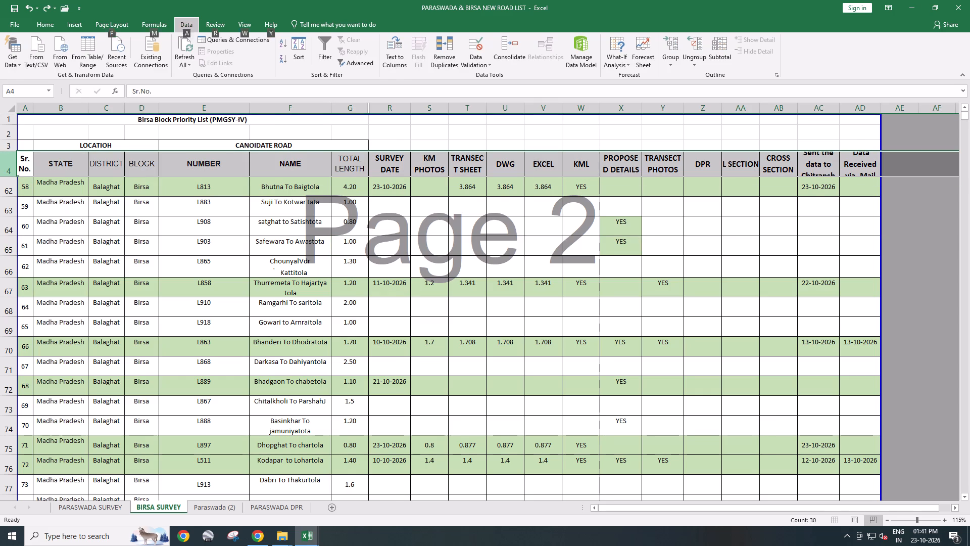
key("a")
key("t")
left_click(288, 235)
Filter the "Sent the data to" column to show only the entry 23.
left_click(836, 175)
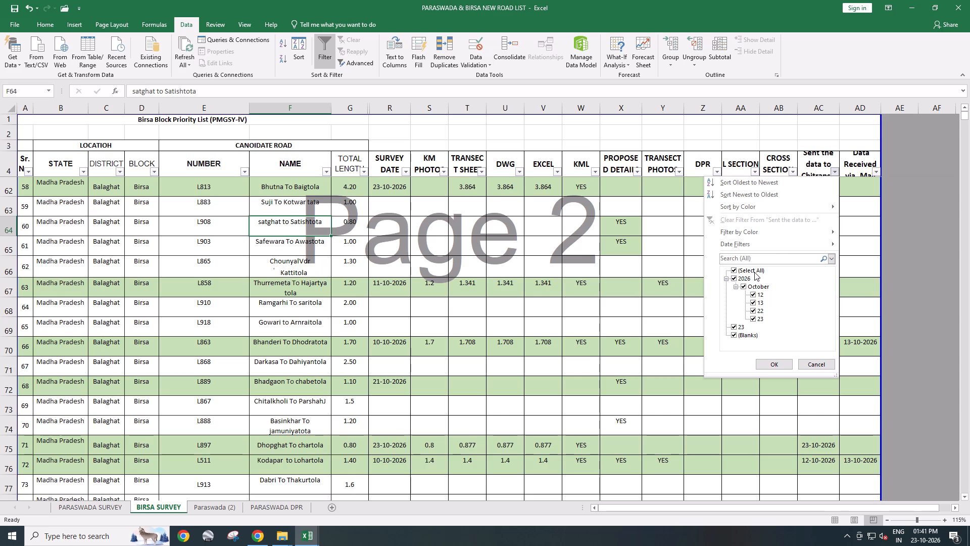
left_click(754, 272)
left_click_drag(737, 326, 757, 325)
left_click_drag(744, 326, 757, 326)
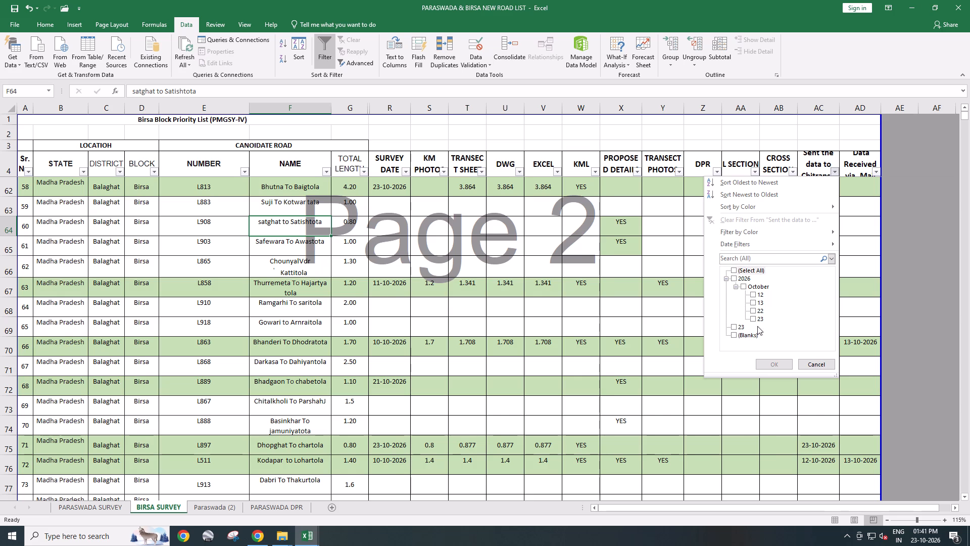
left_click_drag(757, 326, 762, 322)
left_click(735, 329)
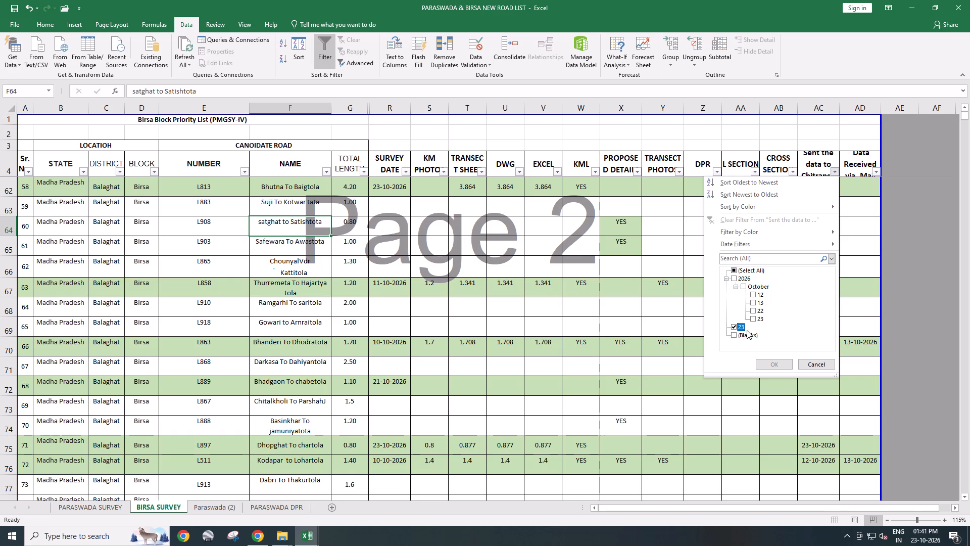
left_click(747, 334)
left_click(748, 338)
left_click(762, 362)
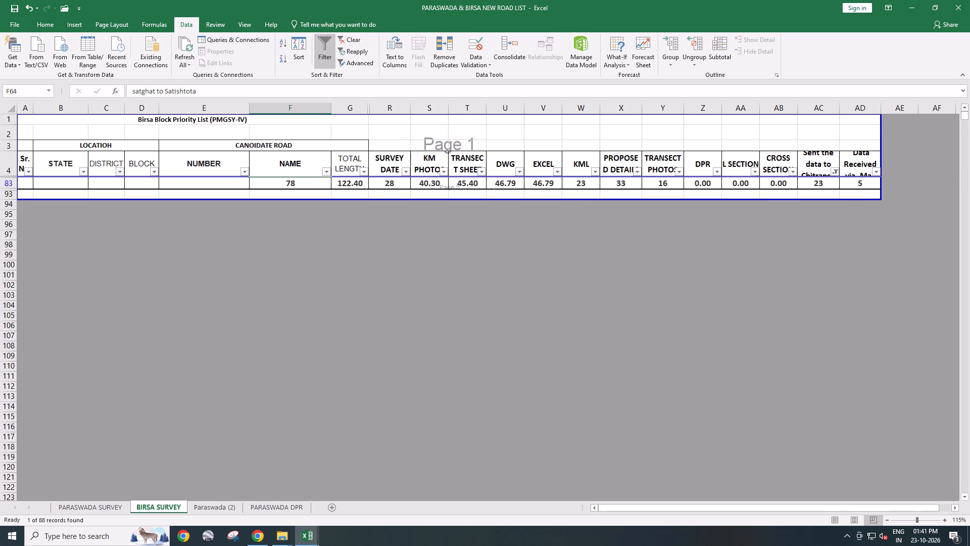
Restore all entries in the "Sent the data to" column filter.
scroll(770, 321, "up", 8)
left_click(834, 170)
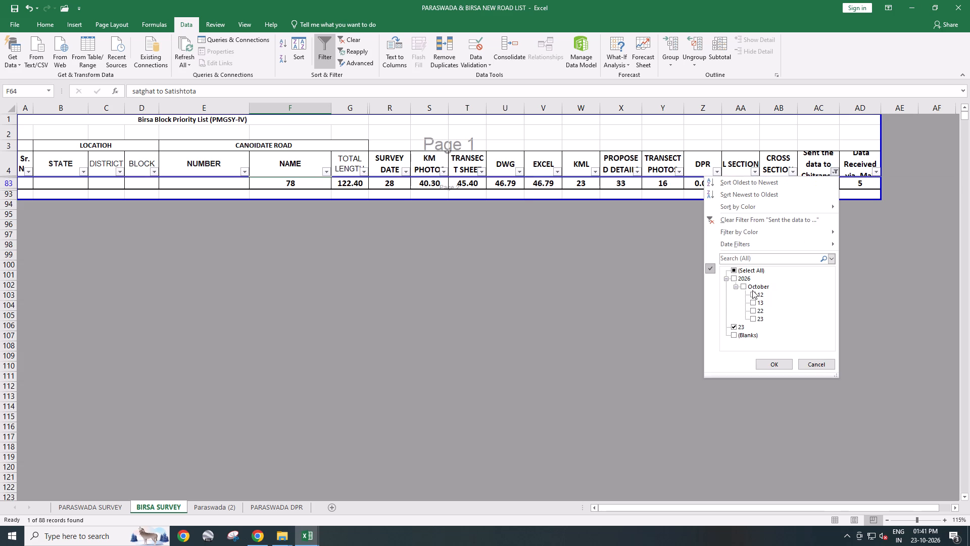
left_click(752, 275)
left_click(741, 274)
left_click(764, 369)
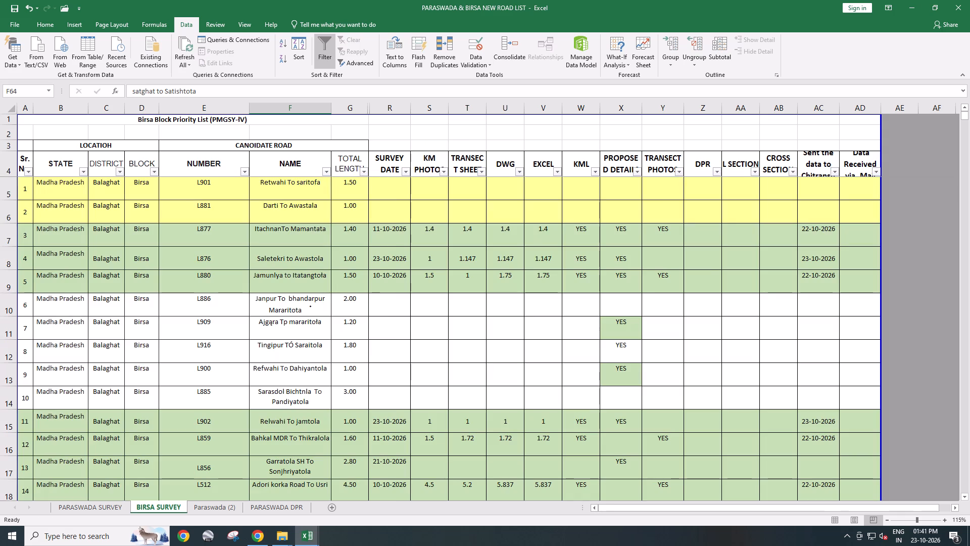
Exclude blanks from the "Sent the data to" column and check the sent roads against the BIRSA folder in File Explorer.
left_click(834, 171)
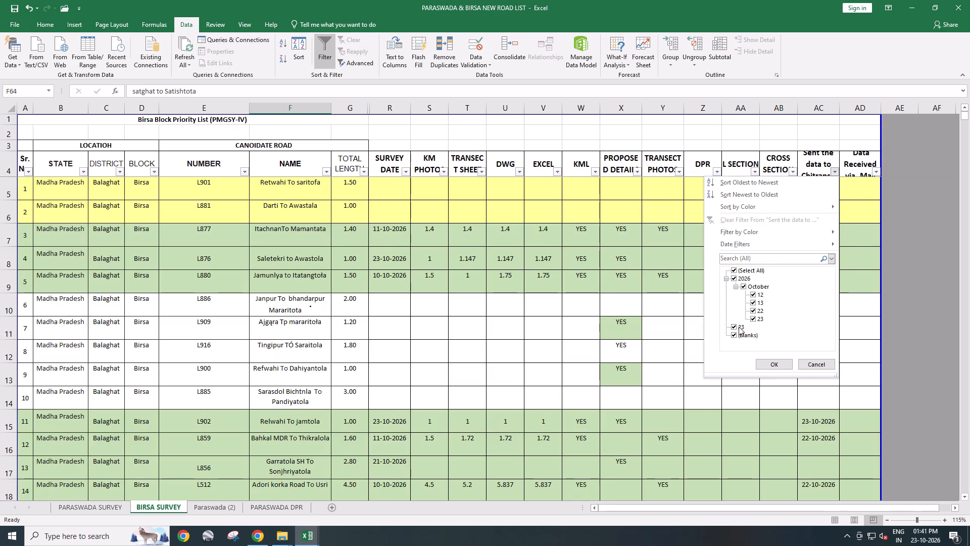
left_click(736, 336)
left_click(764, 368)
scroll(781, 330, "down", 6)
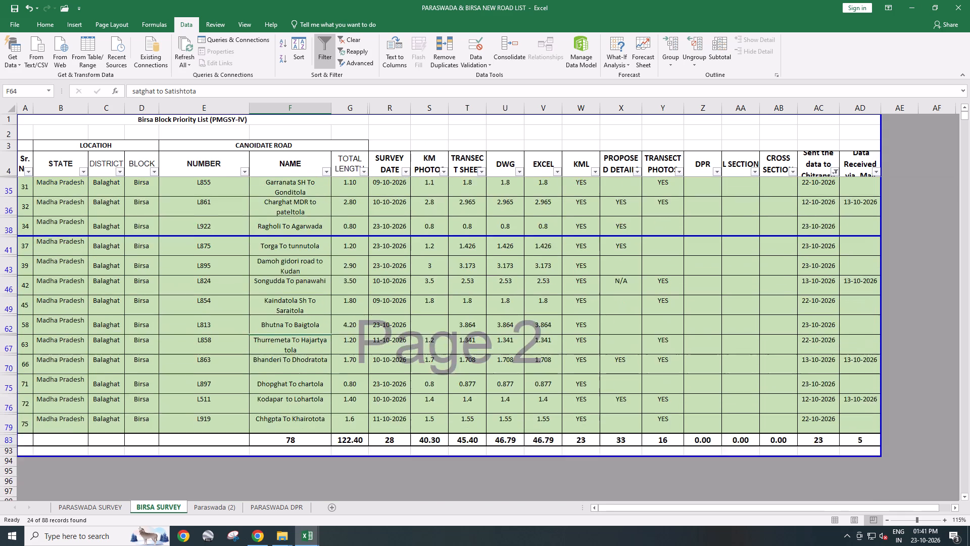
scroll(781, 330, "down", 2)
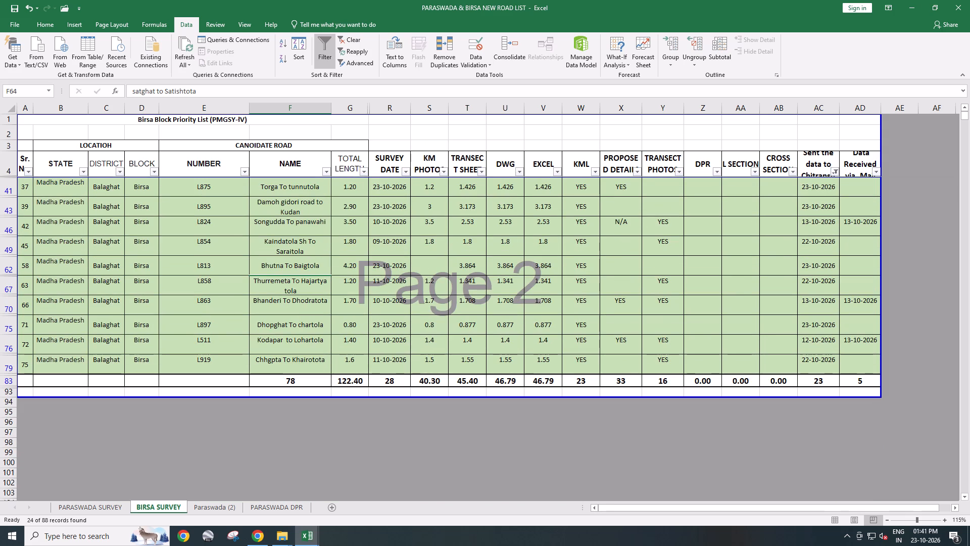
key("alt+Tab")
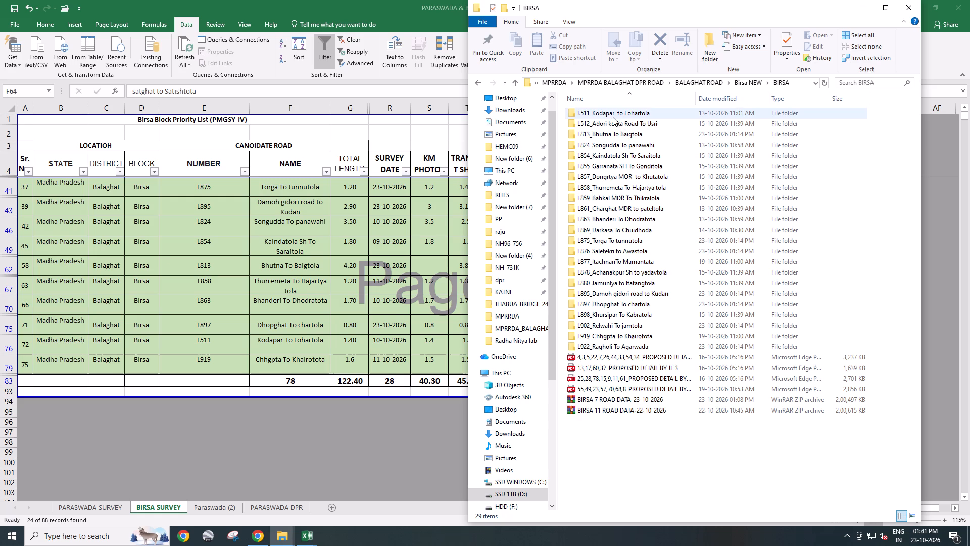
left_click(427, 251)
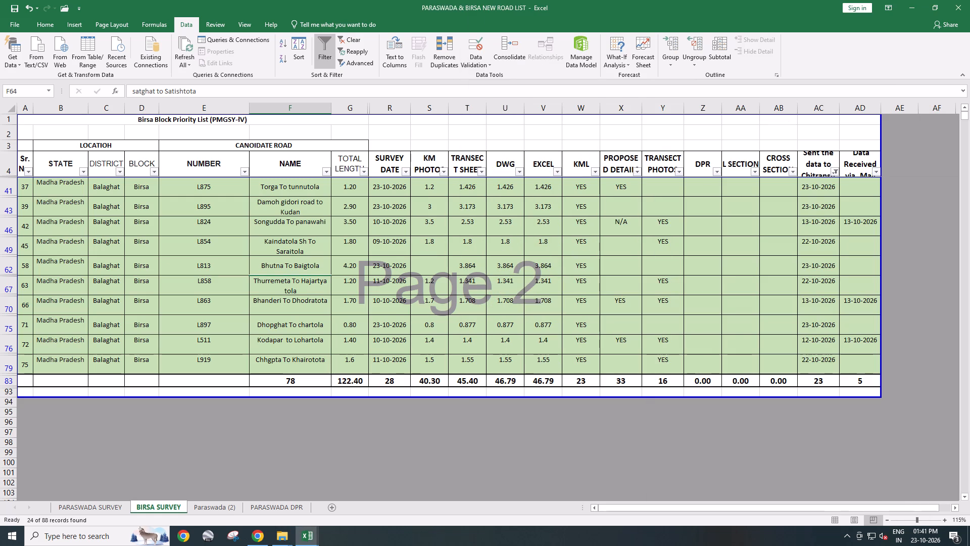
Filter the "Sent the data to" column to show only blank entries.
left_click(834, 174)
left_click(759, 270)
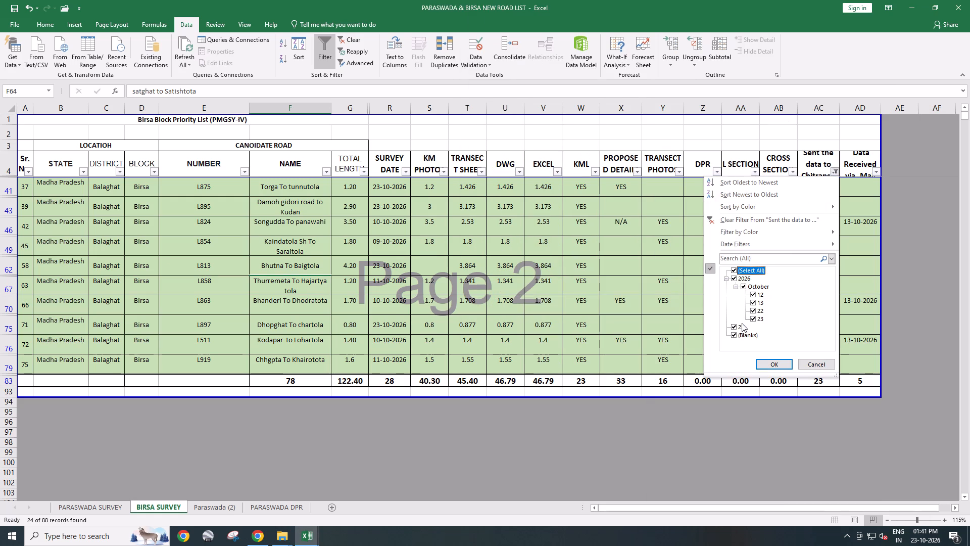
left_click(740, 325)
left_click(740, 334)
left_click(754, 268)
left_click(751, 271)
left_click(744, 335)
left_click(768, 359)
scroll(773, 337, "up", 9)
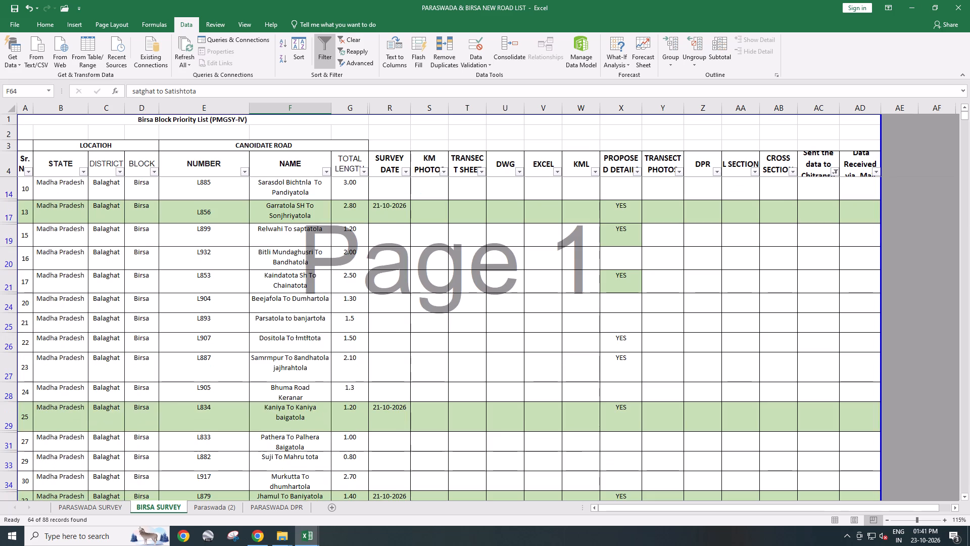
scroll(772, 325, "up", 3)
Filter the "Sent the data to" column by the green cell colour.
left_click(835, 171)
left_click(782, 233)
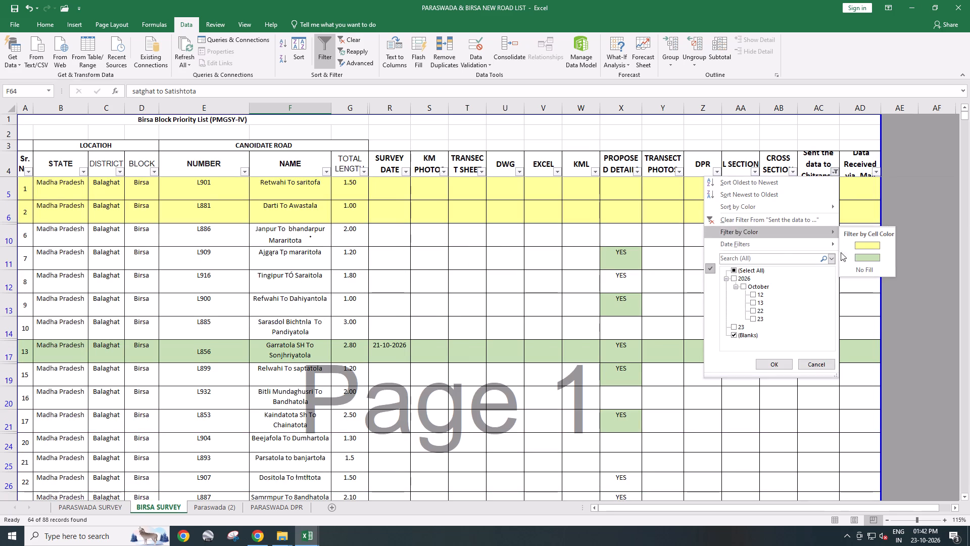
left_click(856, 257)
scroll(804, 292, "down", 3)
Filter the "Sent the data to" column to blanks only and look through the unsent Birsa roads.
left_click(836, 173)
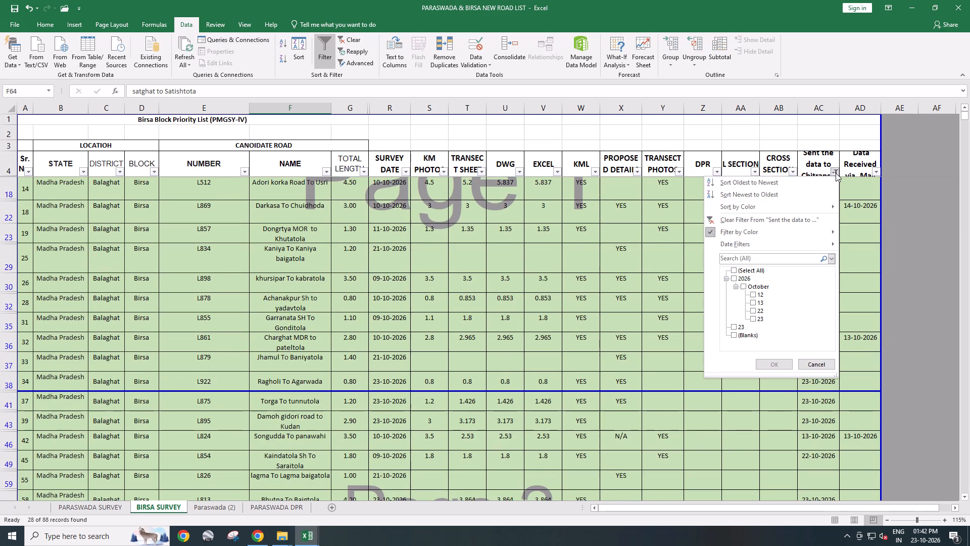
left_click(737, 332)
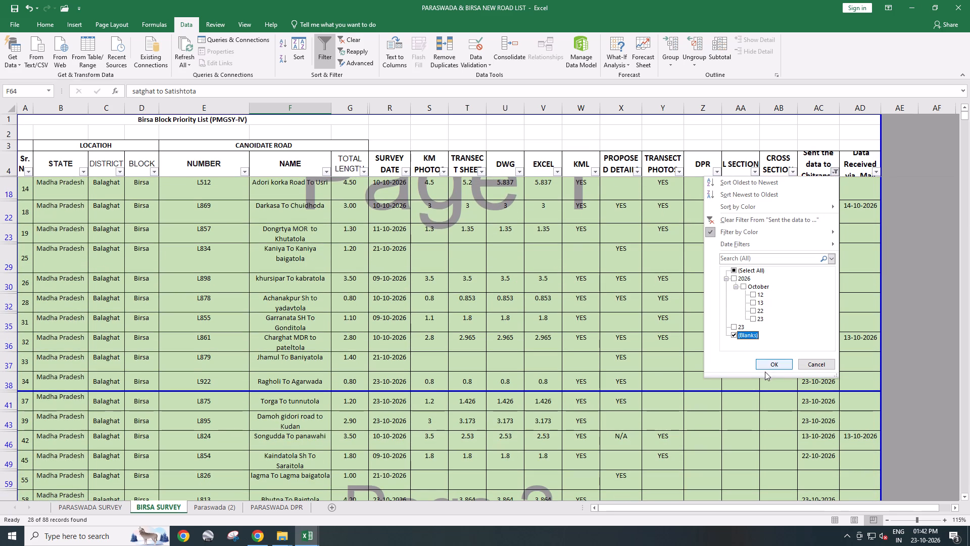
left_click(765, 372)
left_click(771, 363)
scroll(789, 333, "up", 3)
scroll(789, 333, "down", 11)
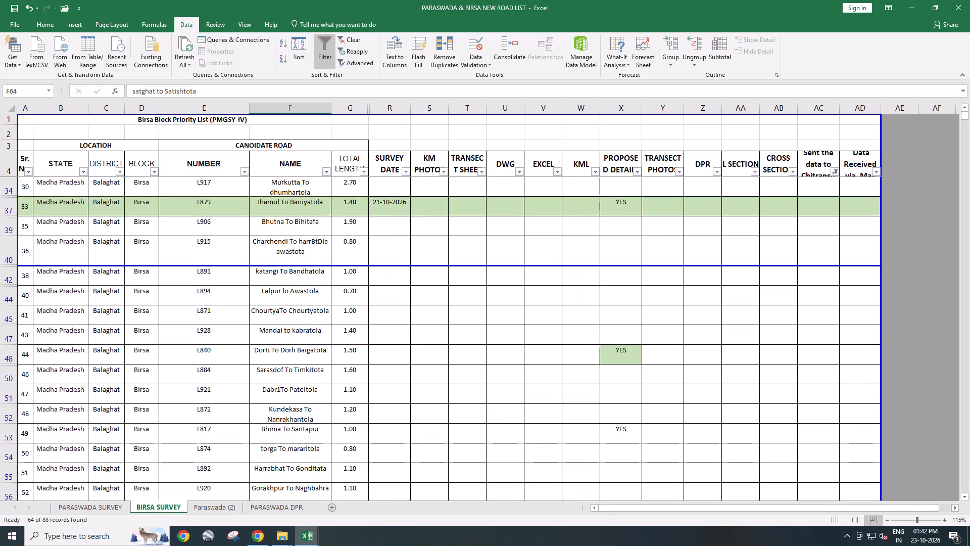
scroll(786, 329, "down", 6)
scroll(567, 235, "up", 19)
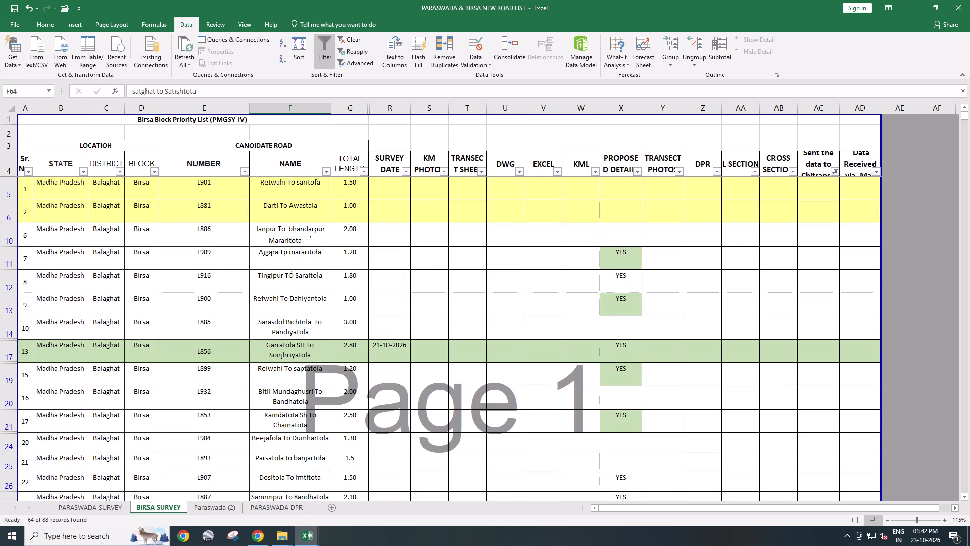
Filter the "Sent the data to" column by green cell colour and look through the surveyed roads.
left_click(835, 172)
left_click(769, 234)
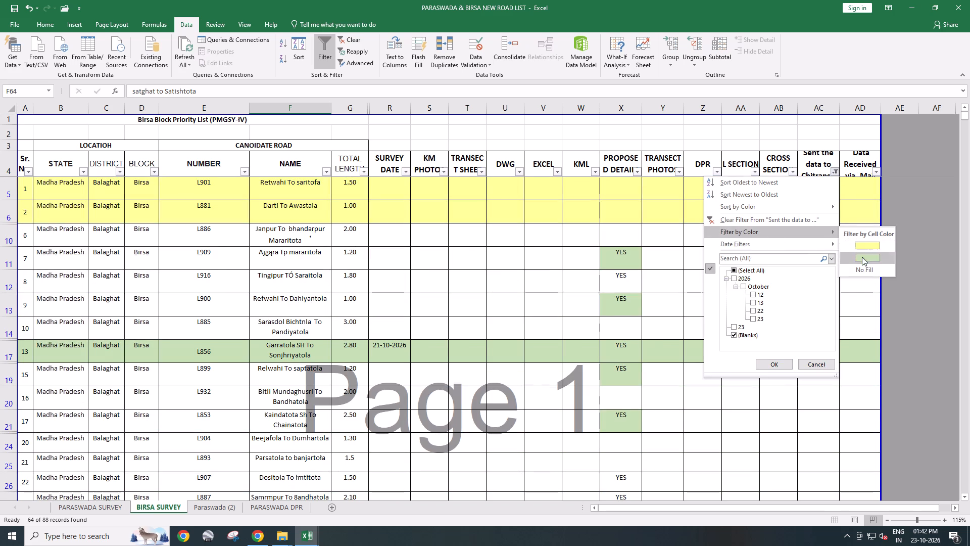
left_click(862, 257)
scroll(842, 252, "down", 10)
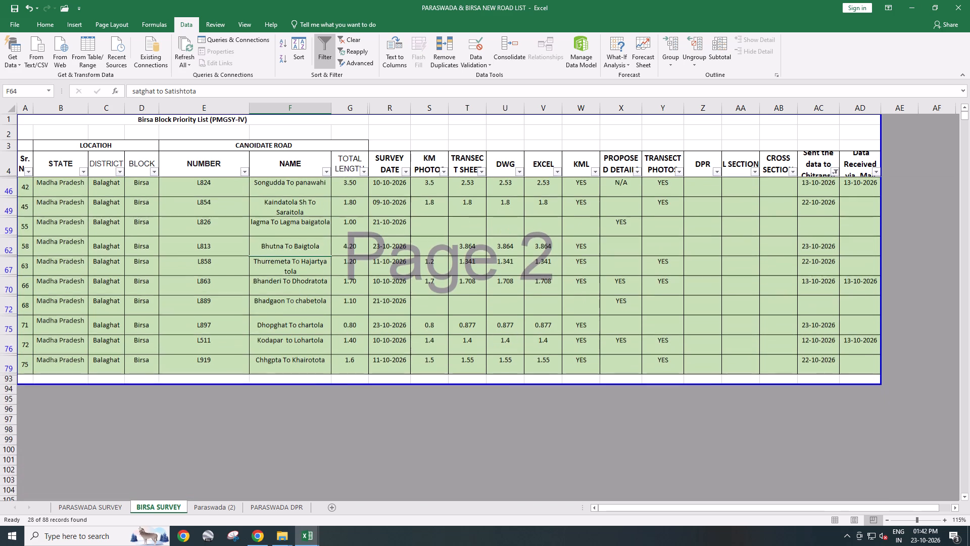
Switch the "Sent the data to" column filter to blank entries only.
left_click(833, 177)
left_click(835, 173)
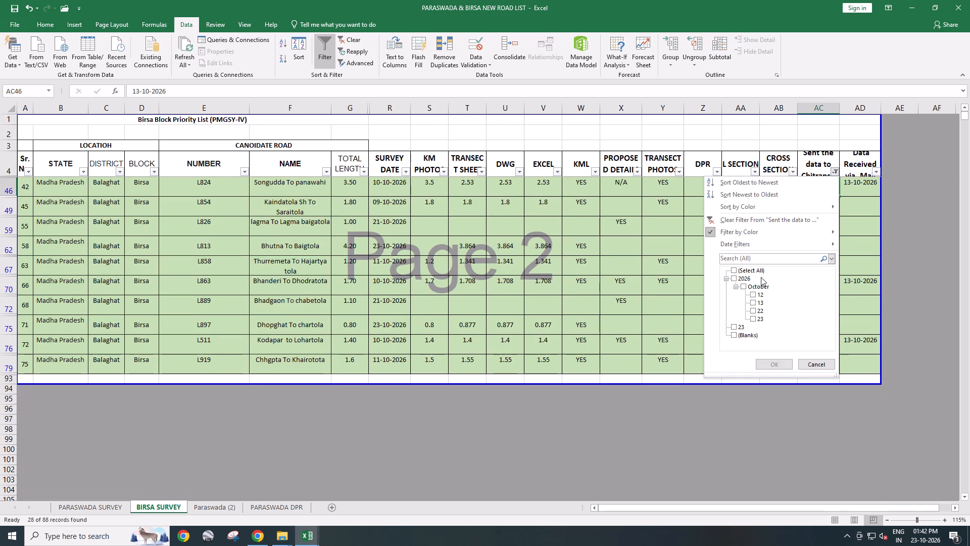
left_click(743, 334)
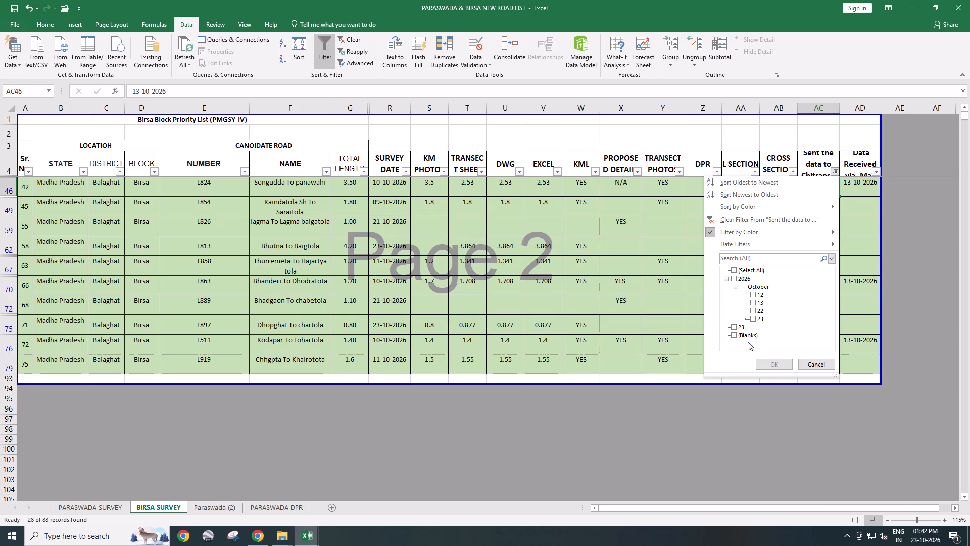
left_click(734, 335)
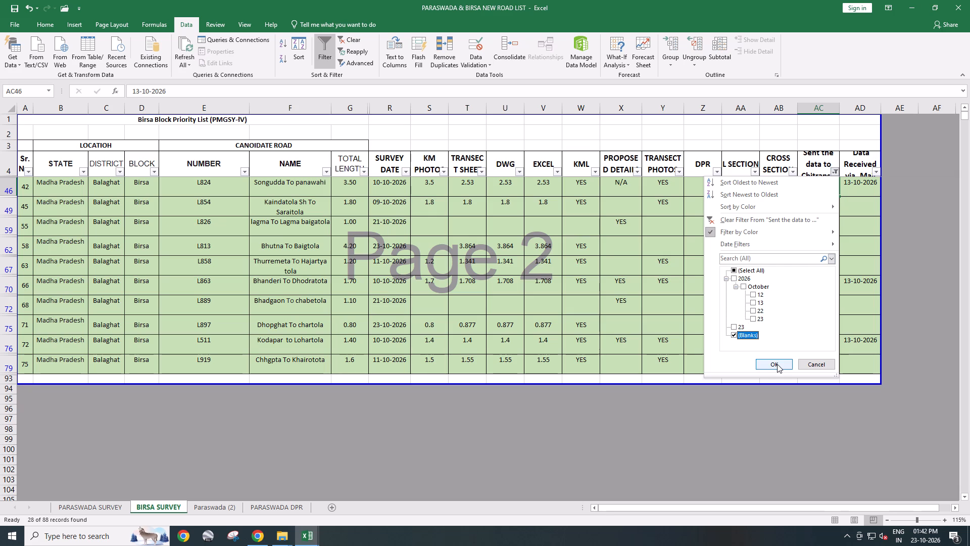
left_click(777, 364)
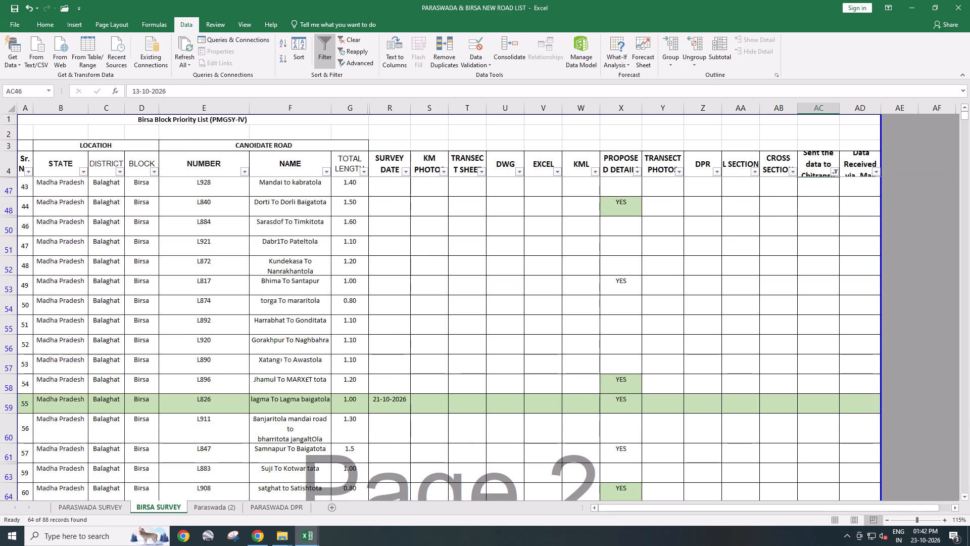
Filter the "KM PHOTOS" column by the green cell colour to isolate the surveyed Birsa roads with unsent data.
scroll(559, 358, "down", 6)
scroll(422, 265, "up", 3)
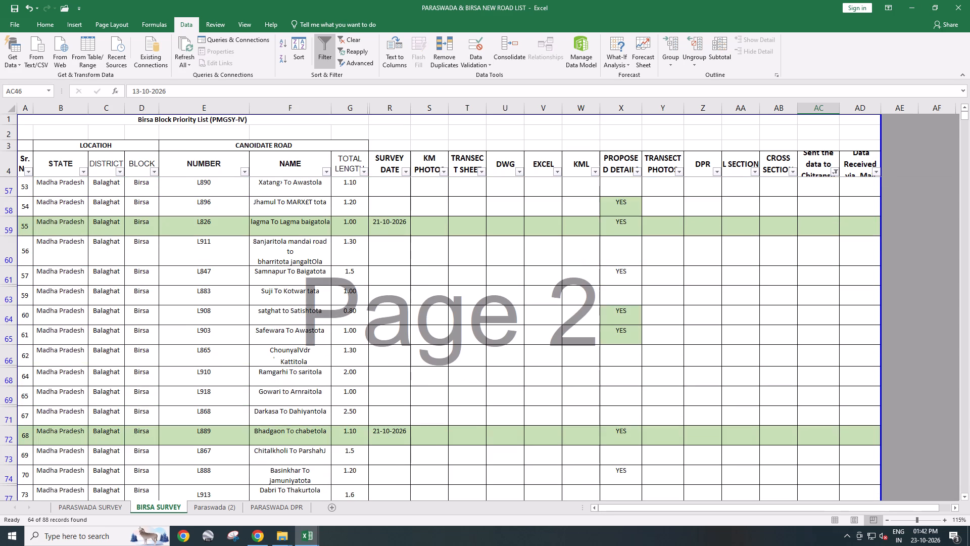
left_click(365, 170)
left_click(435, 214)
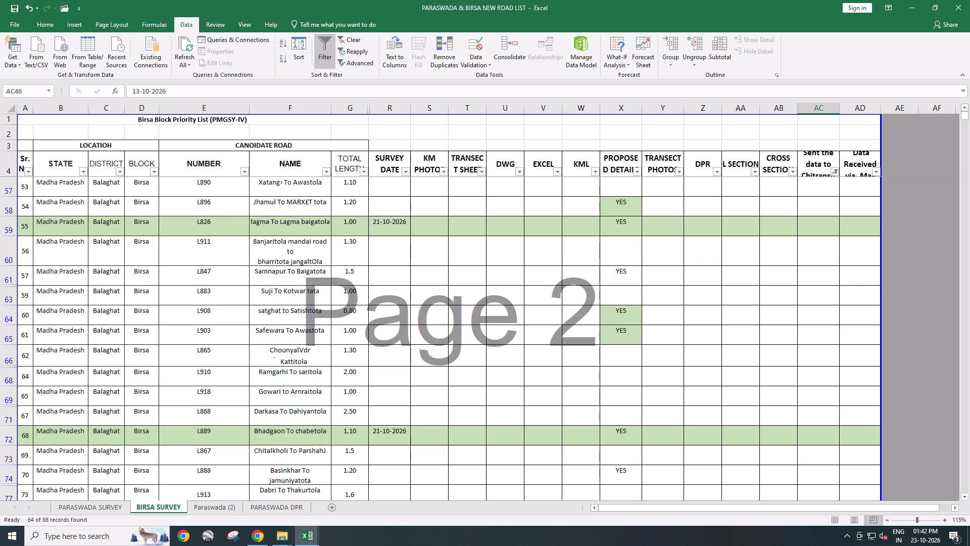
left_click(442, 172)
left_click(360, 231)
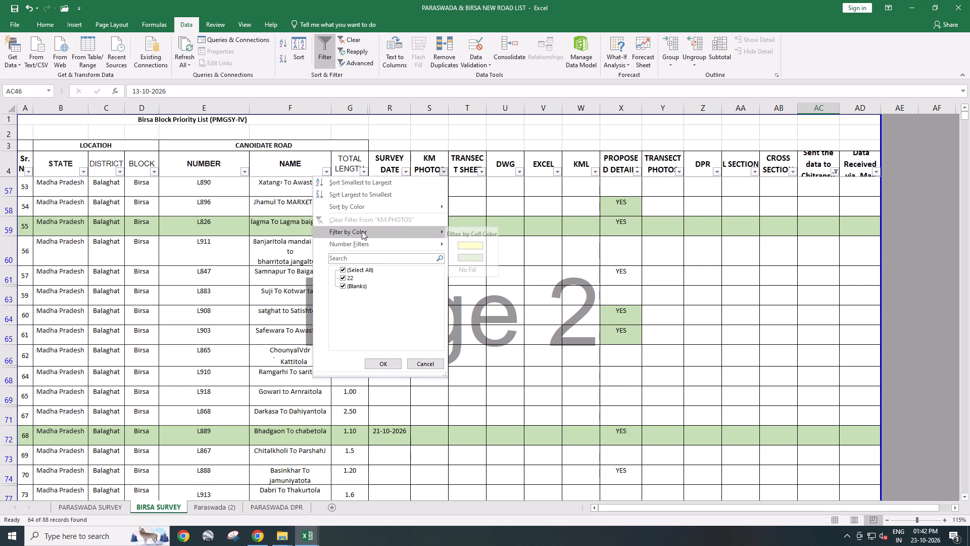
left_click(482, 253)
scroll(521, 245, "up", 8)
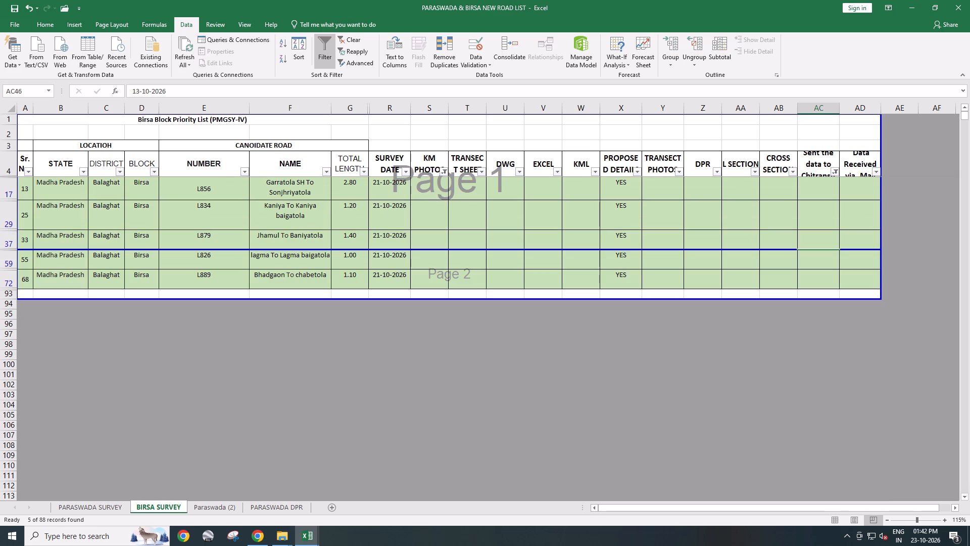
scroll(536, 258, "up", 10)
Switch to the BIRSA folder in File Explorer and select all road folders from L511_Kodapar to Lohartola through L922_Ragholi To Agarwada.
key("alt+Tab")
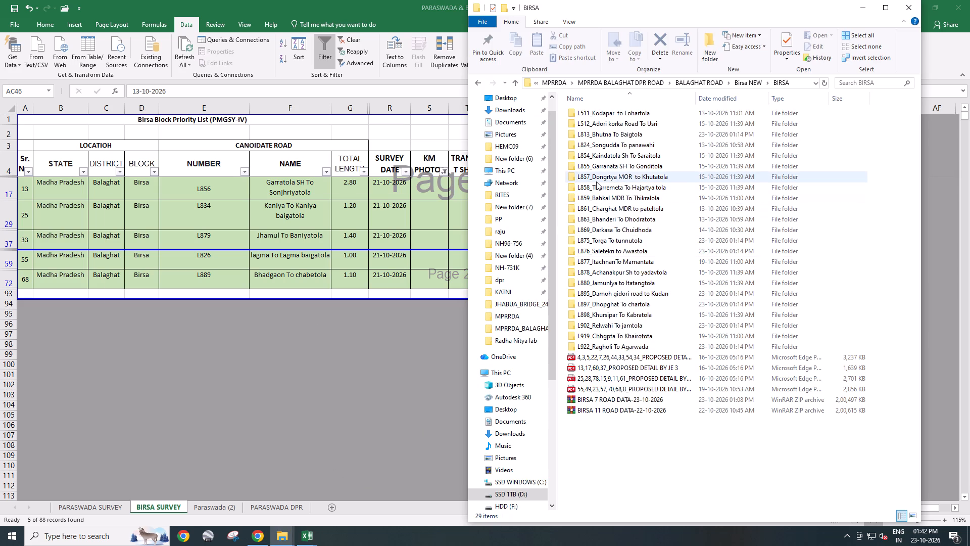
left_click(587, 116)
left_click(597, 347, "shift")
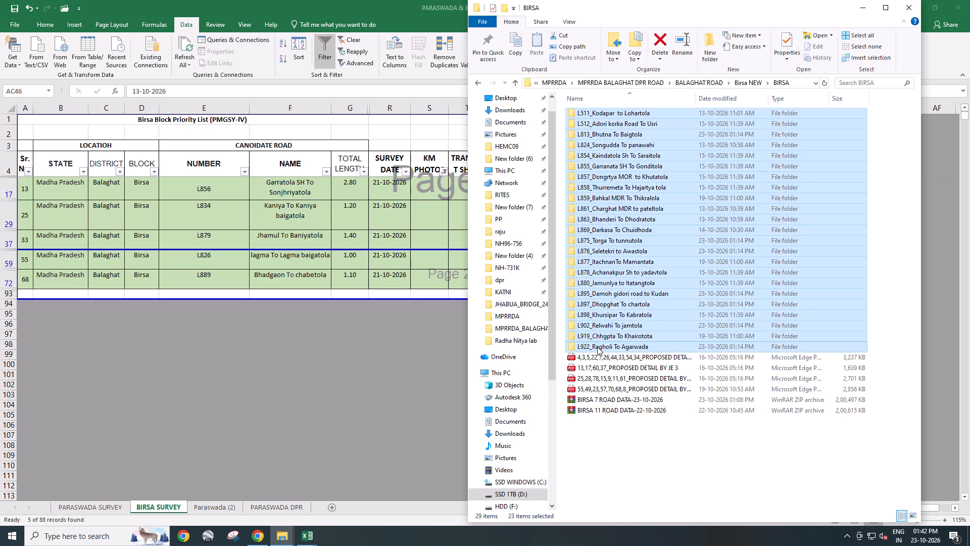